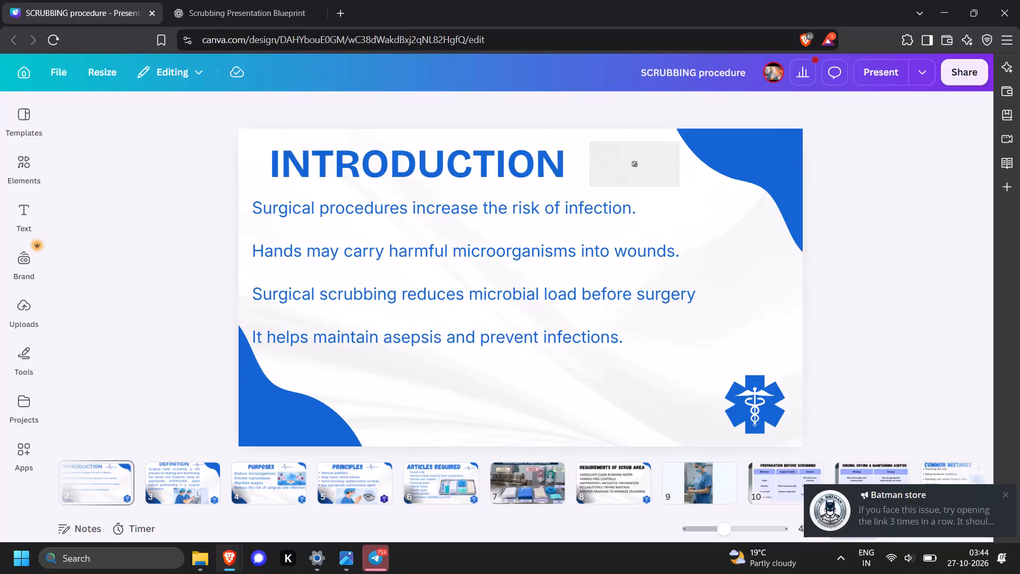
Lower the laptop's screen brightness to nearly the minimum in the system quick settings, then return to the presentation.
left_click(914, 569)
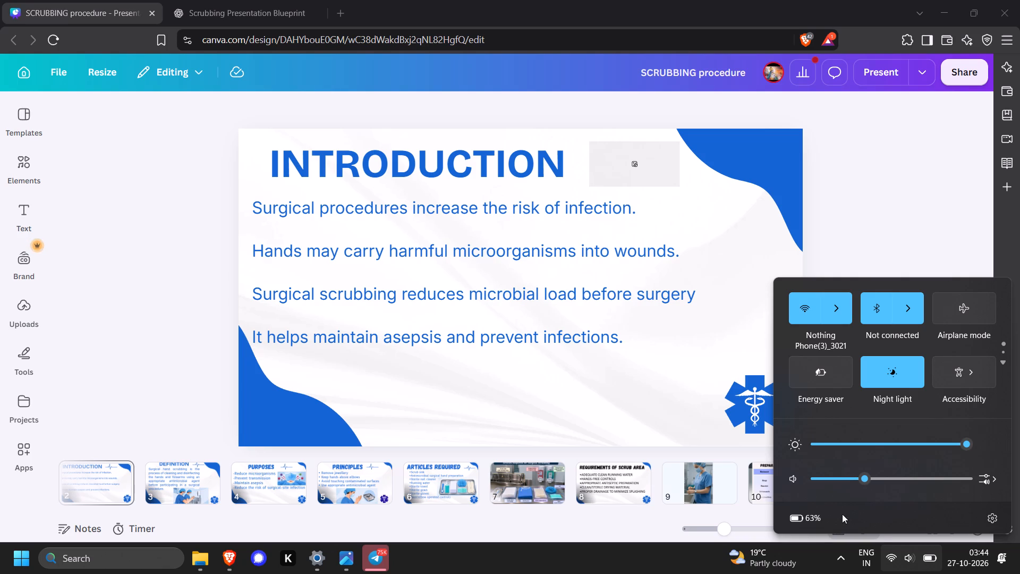
left_click_drag(864, 447, 854, 447)
left_click_drag(854, 447, 817, 441)
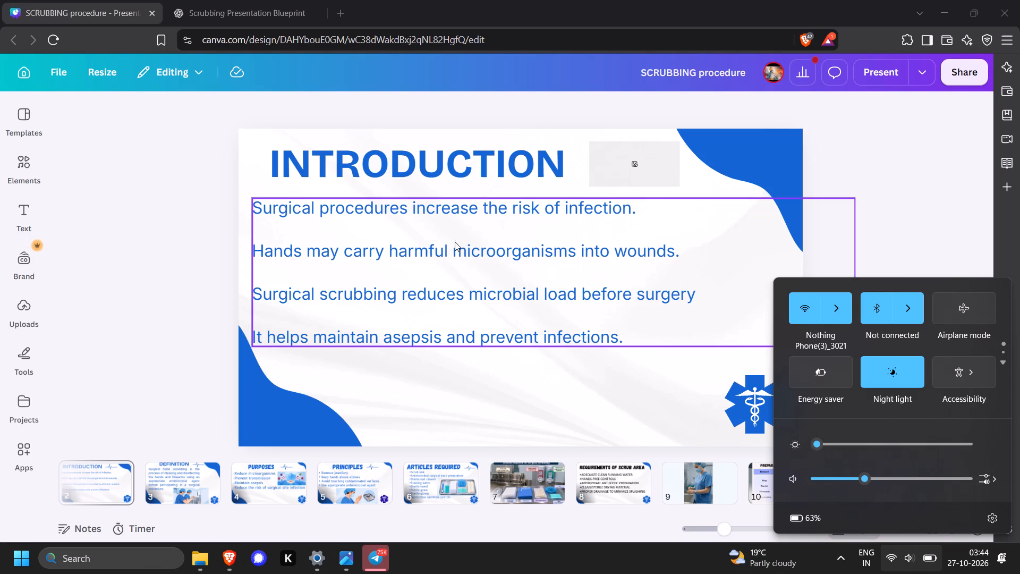
left_click(178, 305)
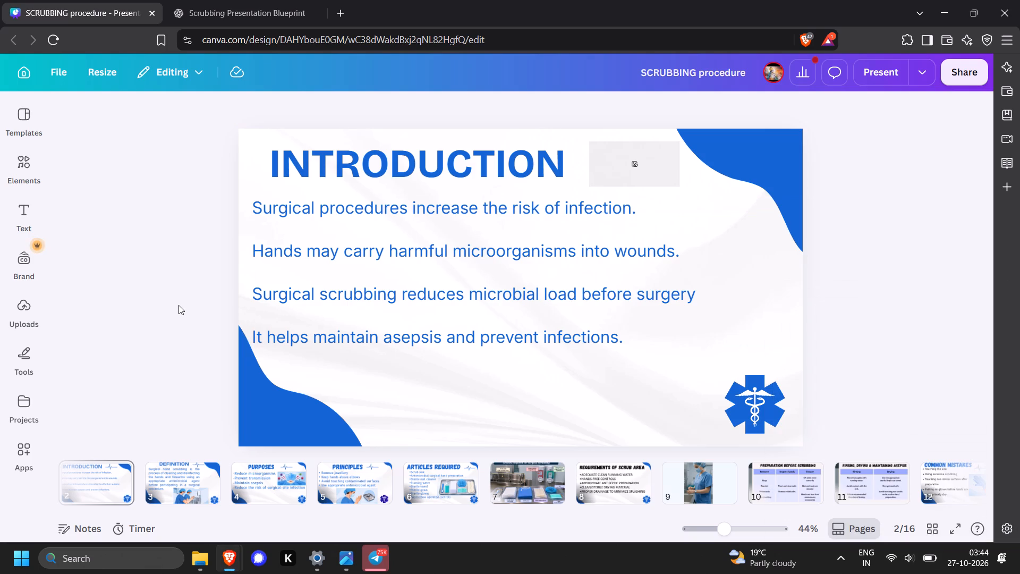
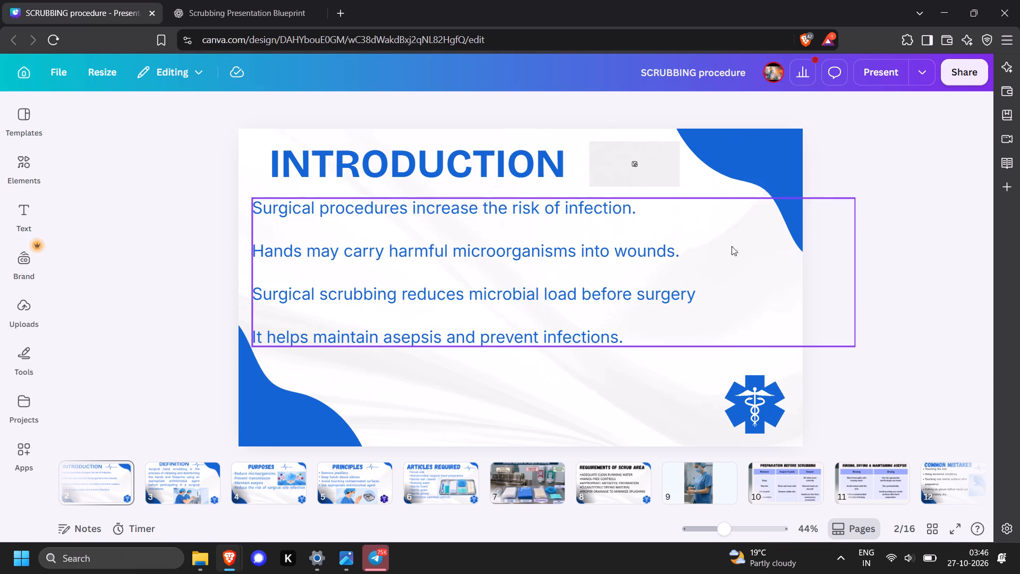
Duplicate the INTRODUCTION page of the scrubbing procedure presentation.
left_click(683, 373)
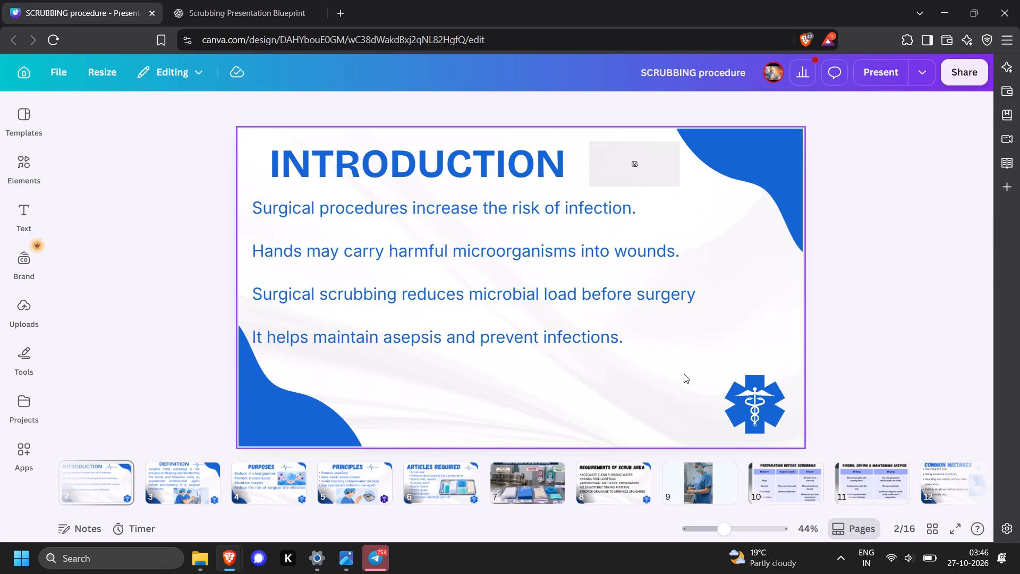
right_click(685, 375)
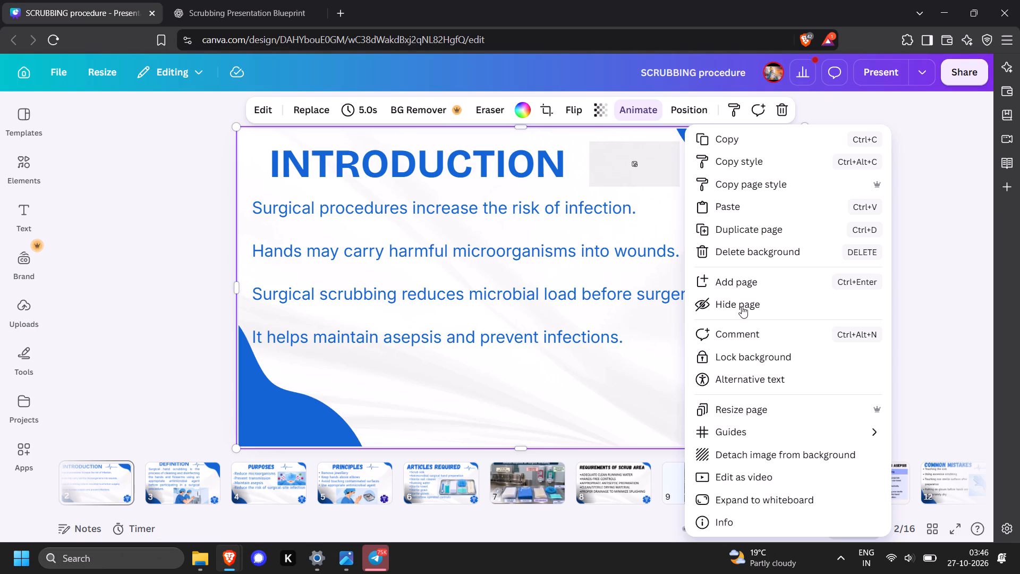
left_click(770, 228)
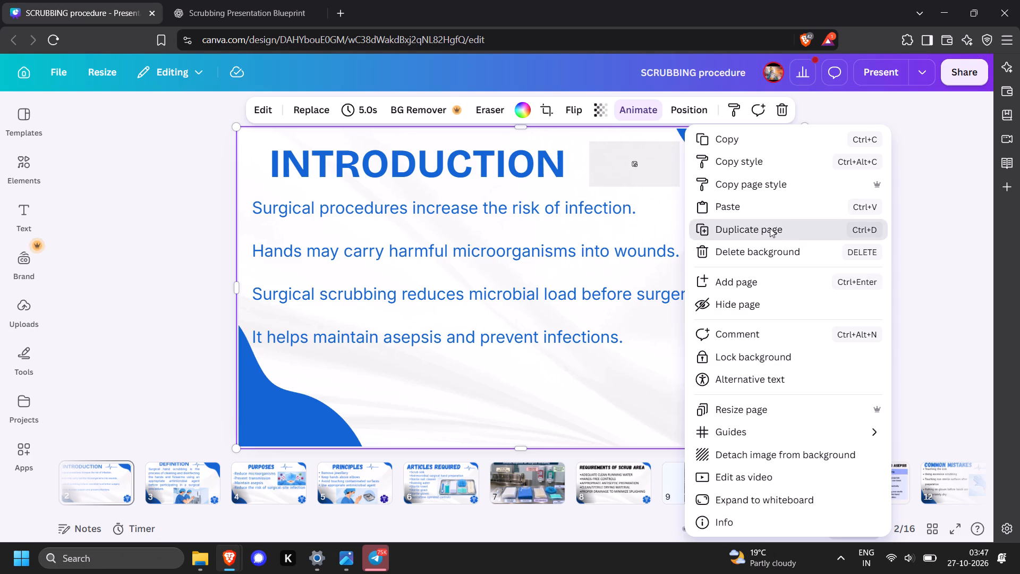
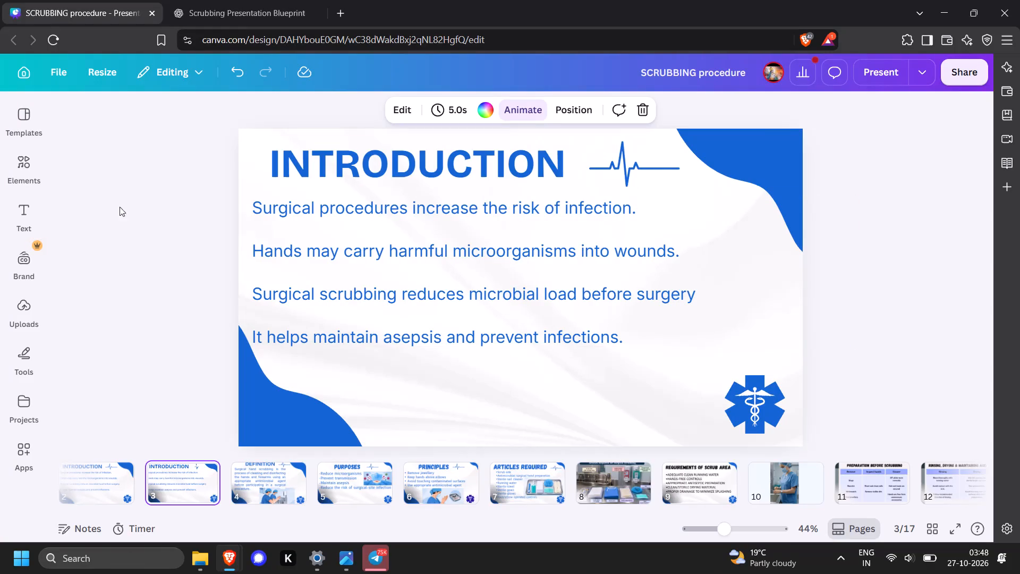
Open the presentation template library to look for a template for the scrubbing procedure deck.
left_click(25, 132)
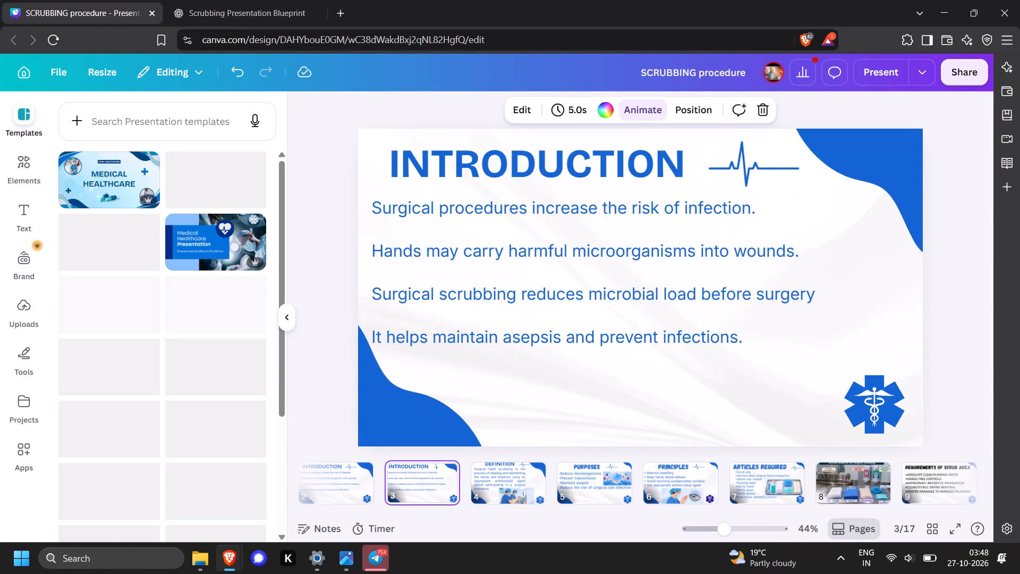
left_click(138, 112)
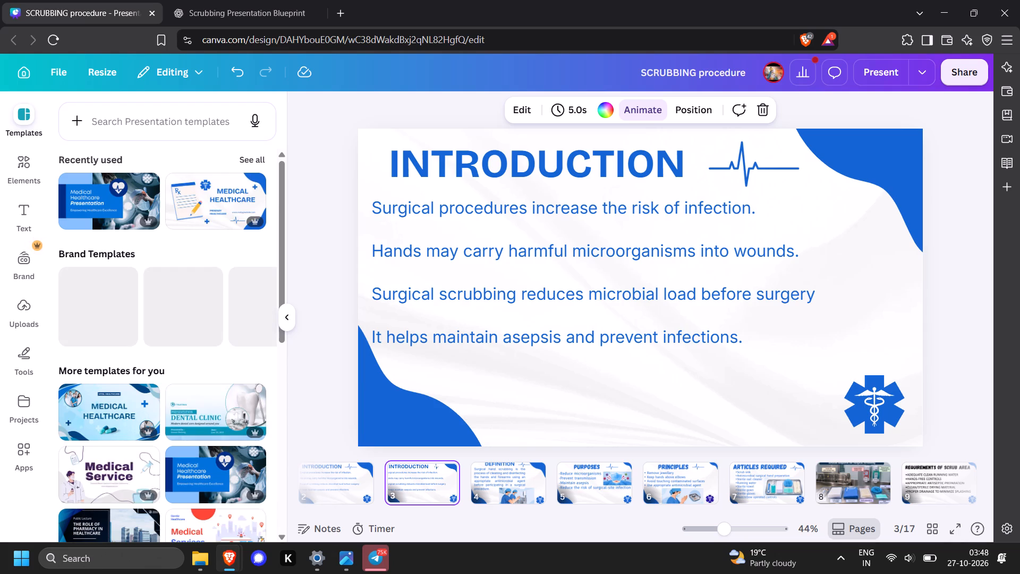
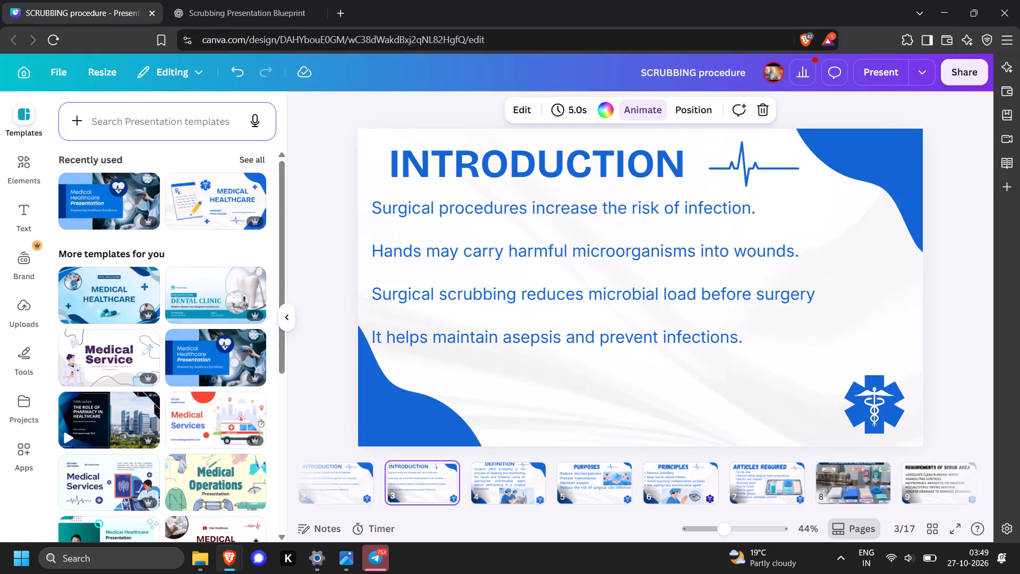
Search the presentation templates for "index".
type("index")
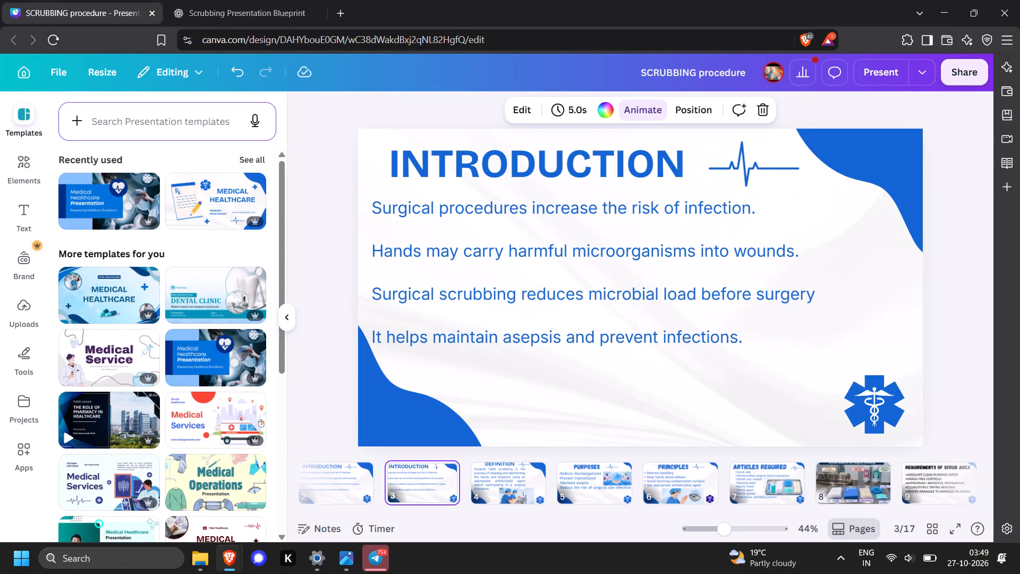
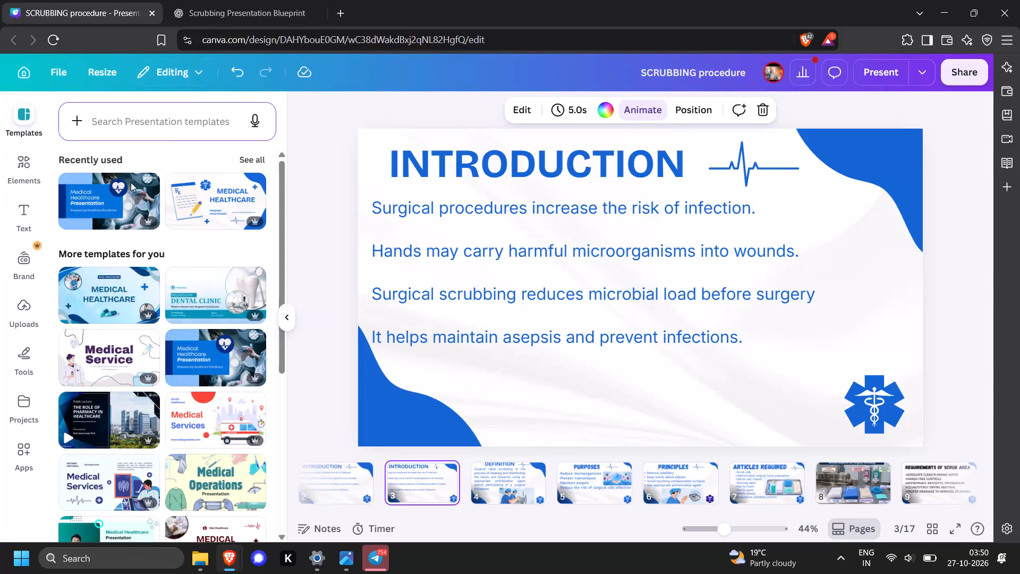
Search the presentation templates for "index page for project".
left_click(123, 121)
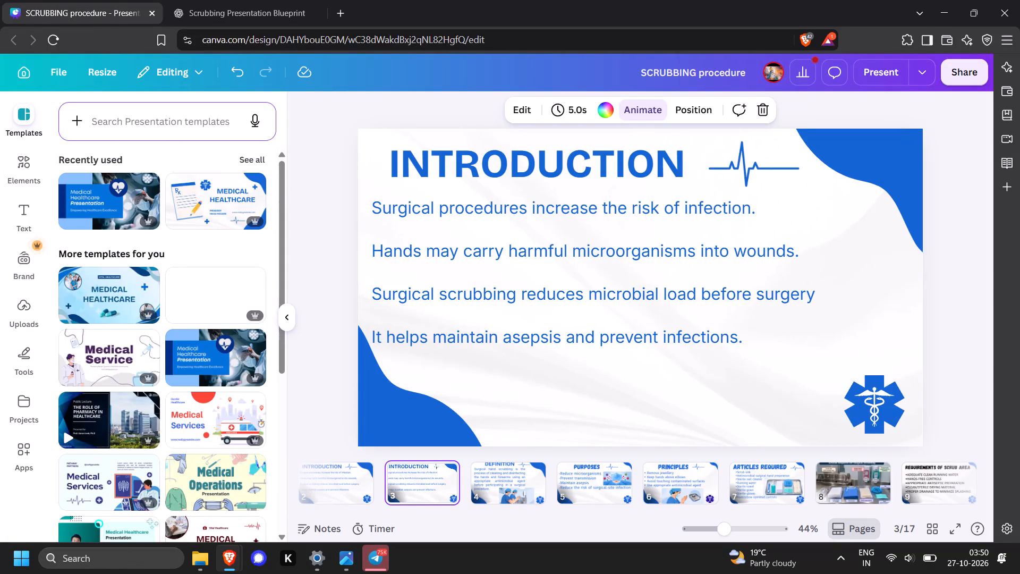
type("inde")
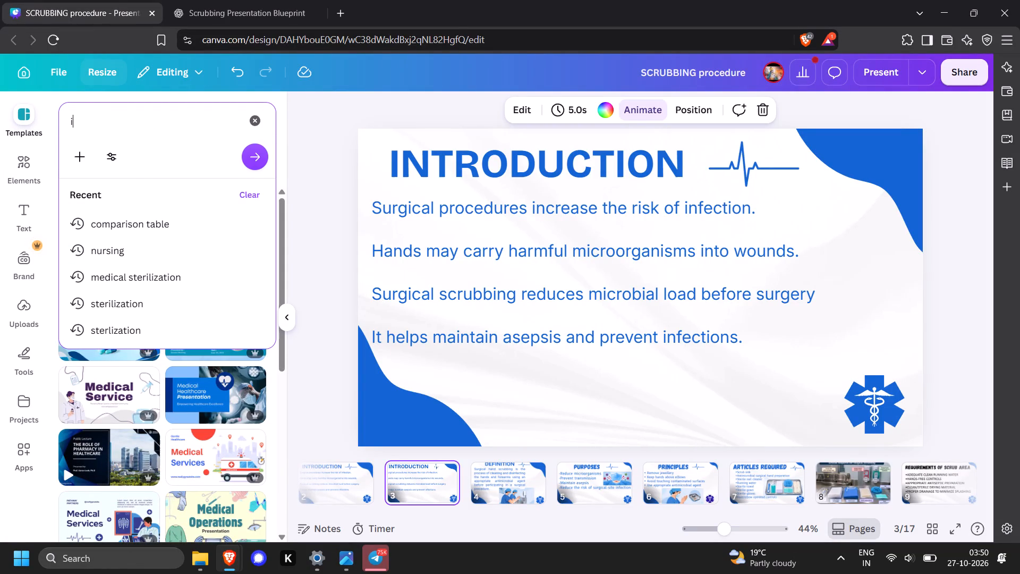
key("x")
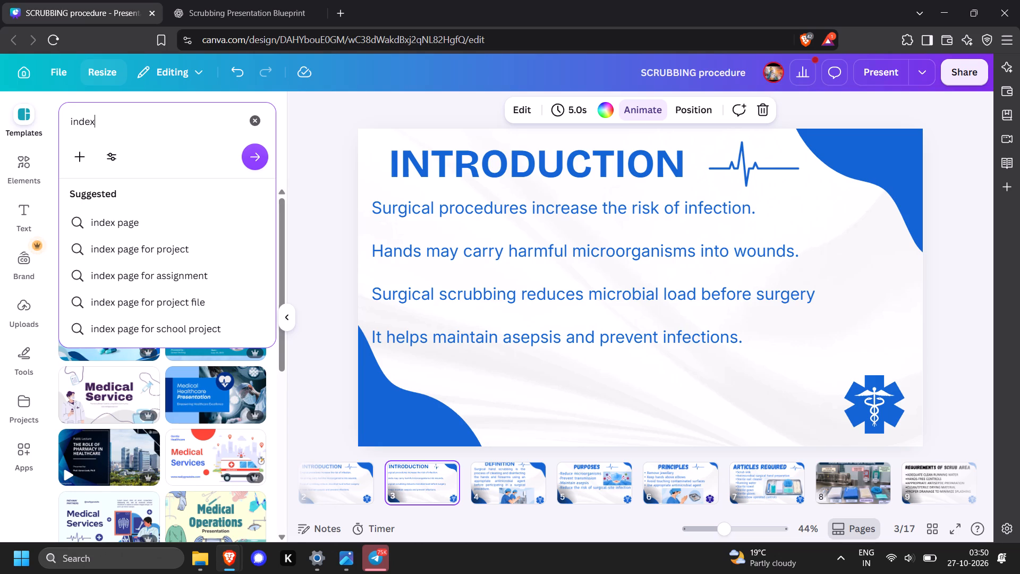
left_click(127, 250)
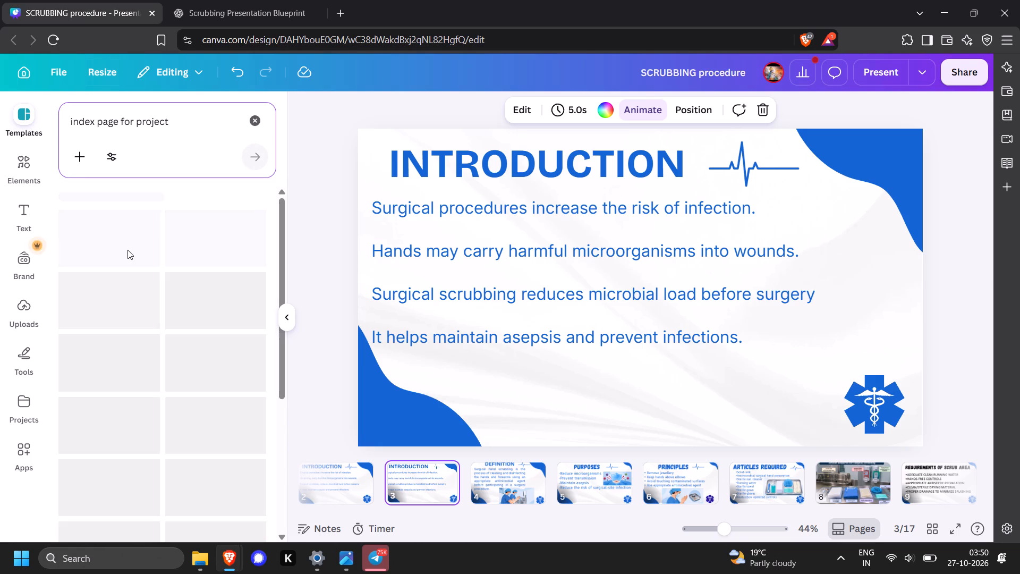
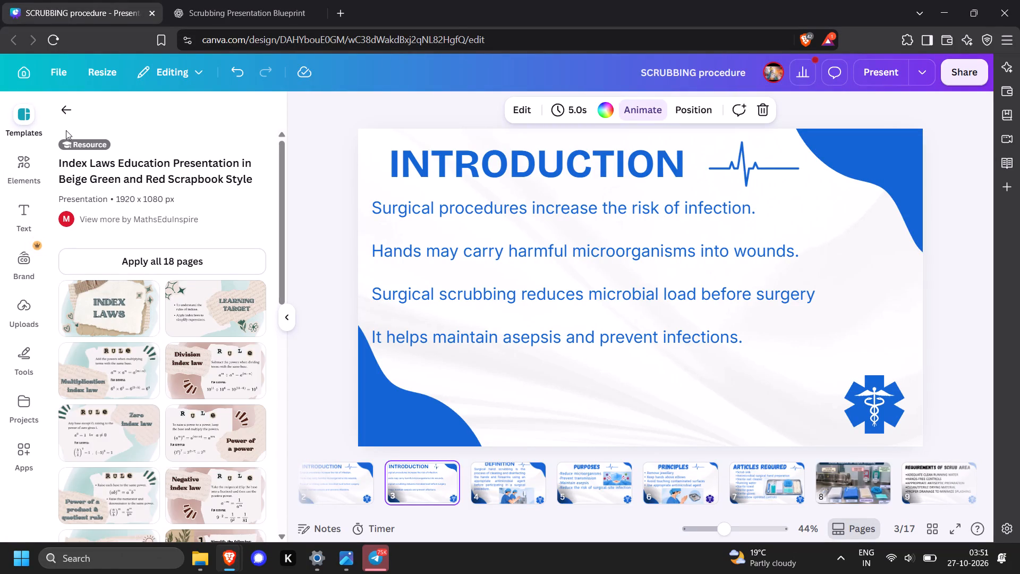
Examine the pages of the Brown Vintage History Project and White Blue AI Index templates for a suitable index page.
left_click(62, 116)
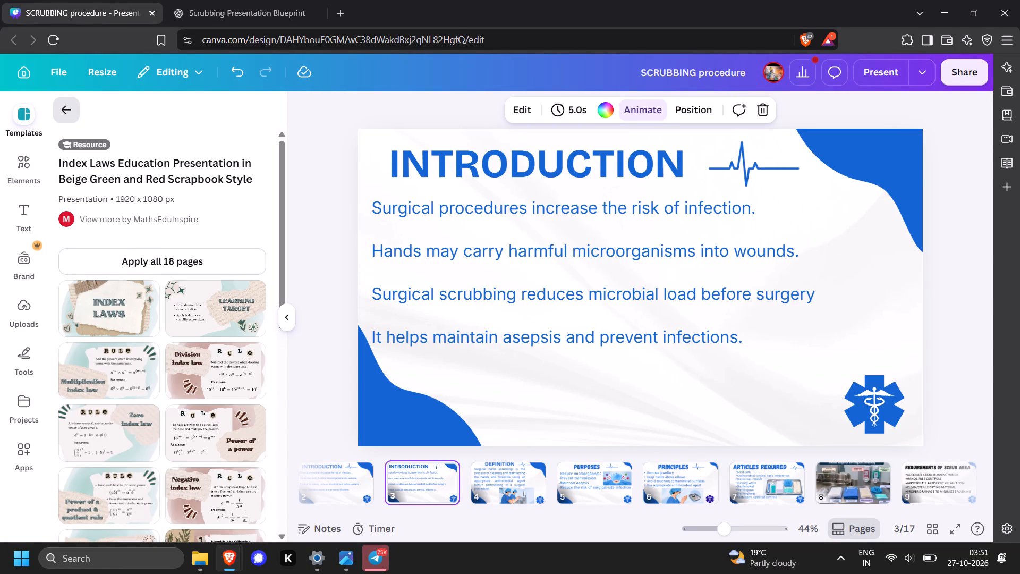
left_click(212, 246)
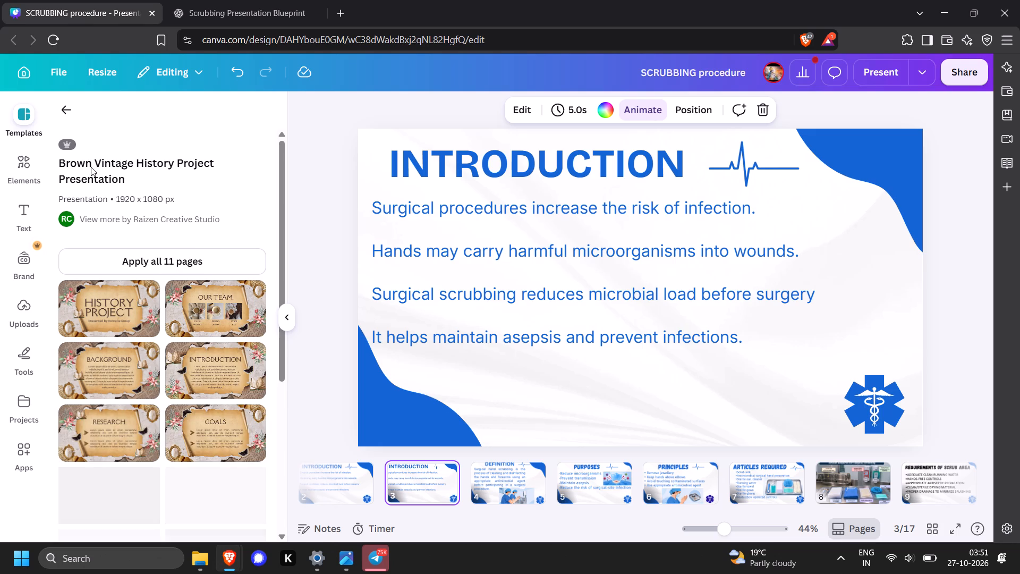
left_click(58, 111)
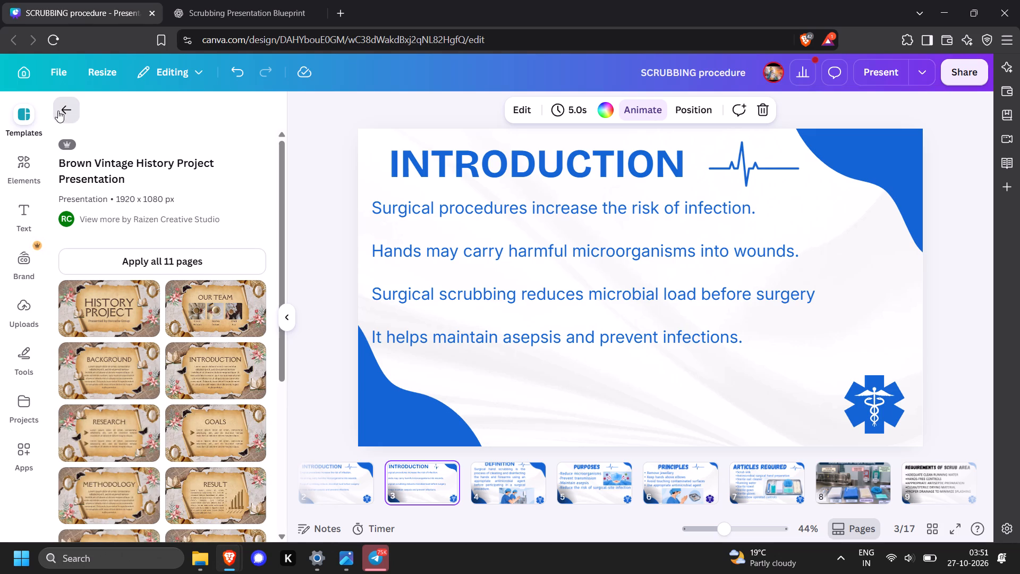
scroll(108, 324, "down", 1)
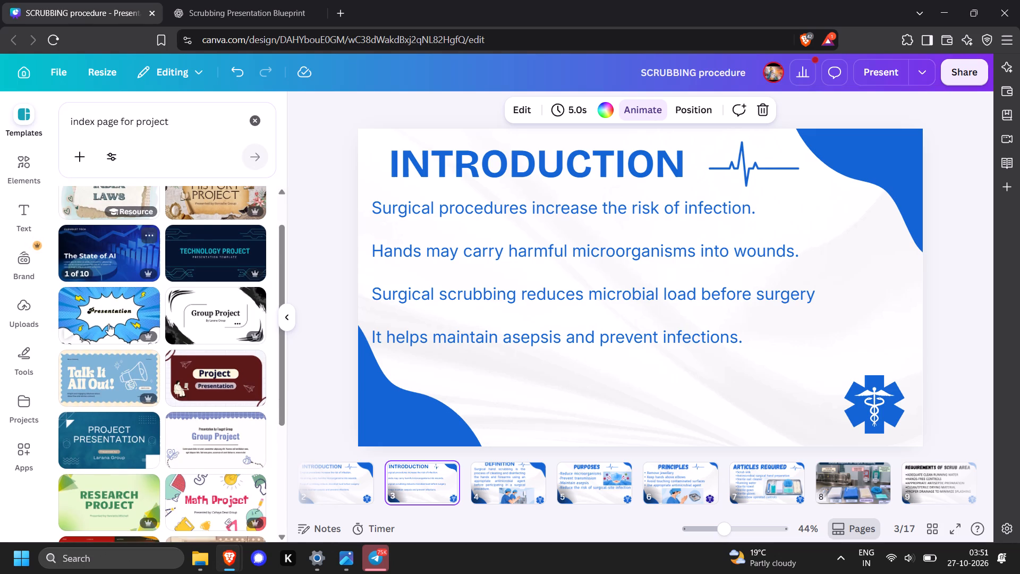
scroll(108, 324, "down", 1)
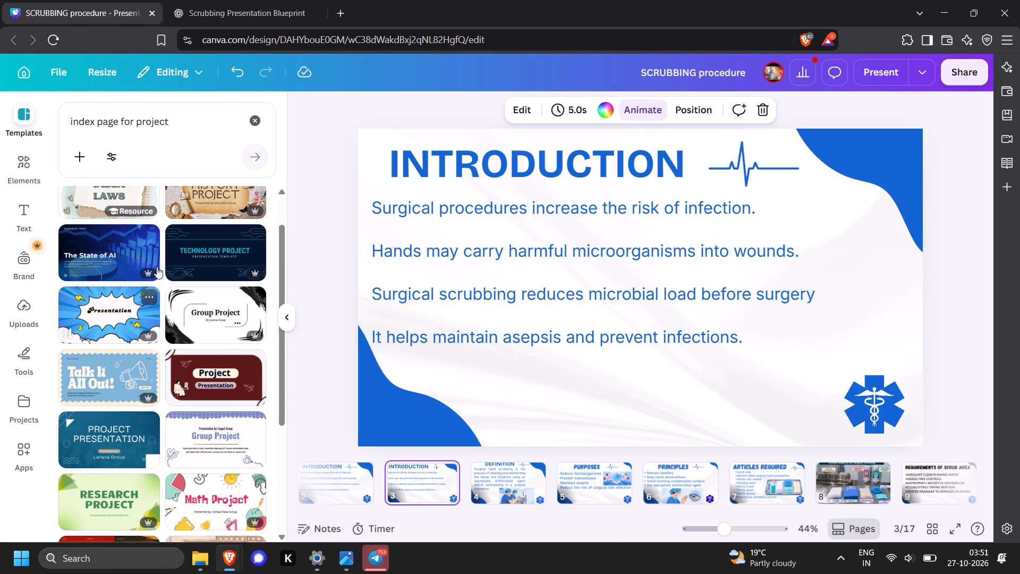
left_click(142, 257)
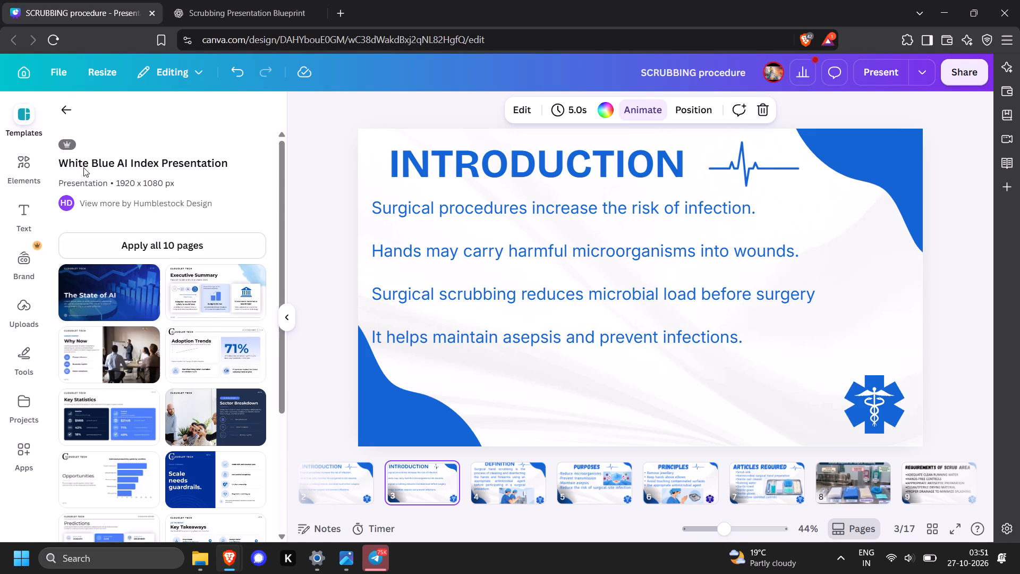
left_click(66, 106)
Add the Content page of the Red Minimalist Creative Portfolio template as a new page after the Introduction page.
scroll(92, 290, "down", 1)
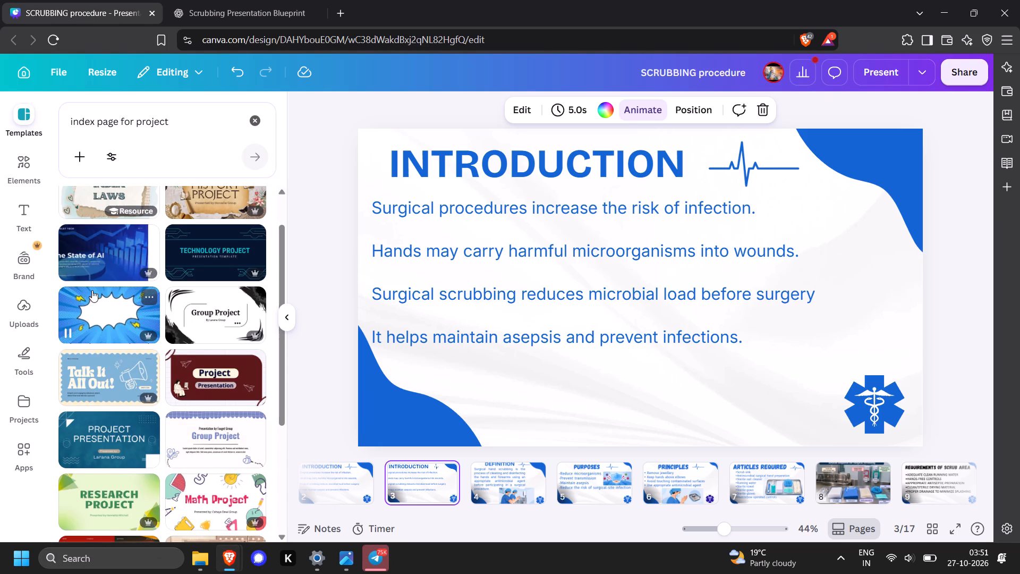
scroll(92, 290, "down", 4)
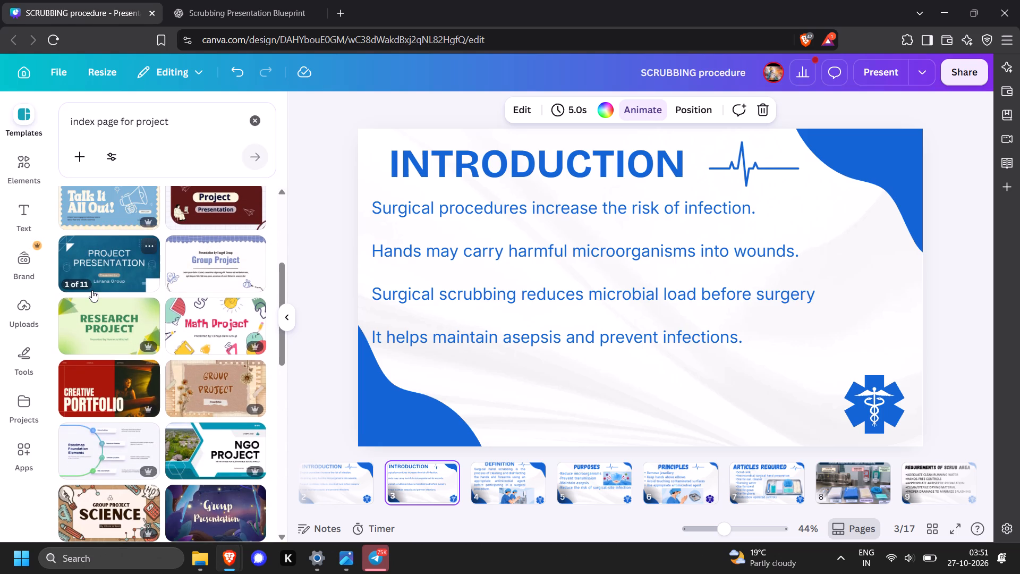
scroll(92, 290, "down", 2)
scroll(114, 395, "down", 1)
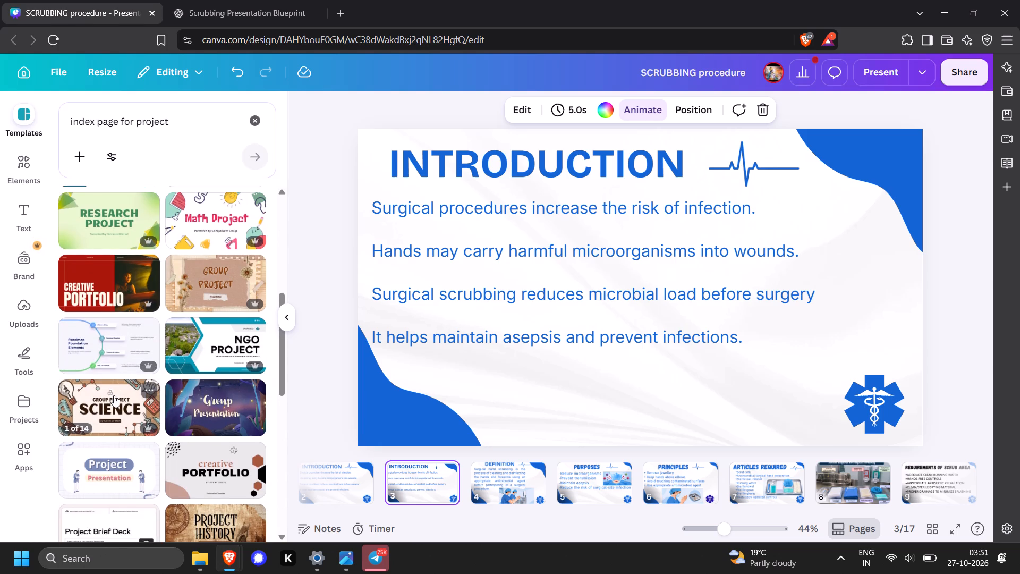
scroll(114, 395, "down", 1)
left_click(102, 271)
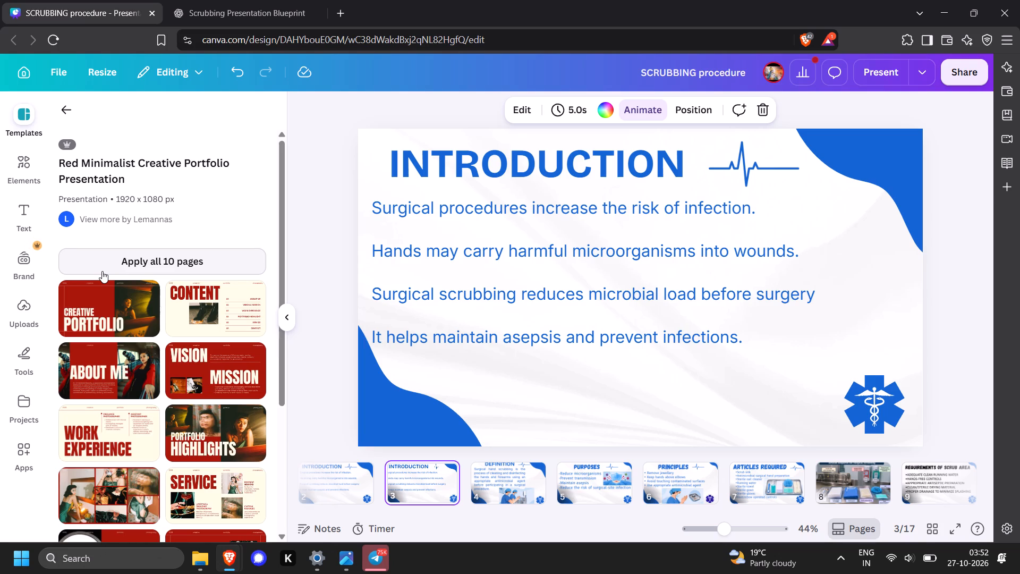
left_click(204, 315)
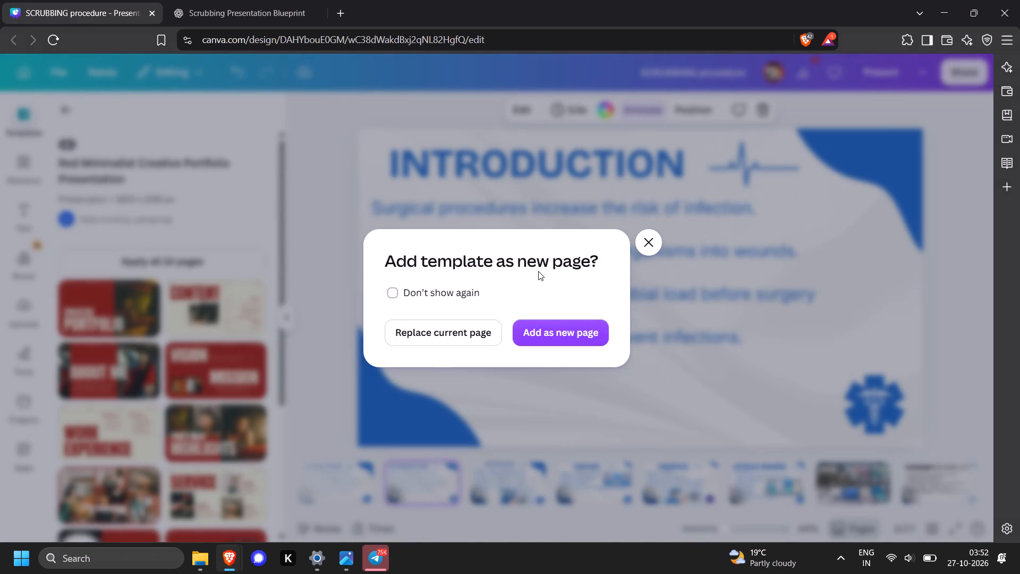
left_click(567, 334)
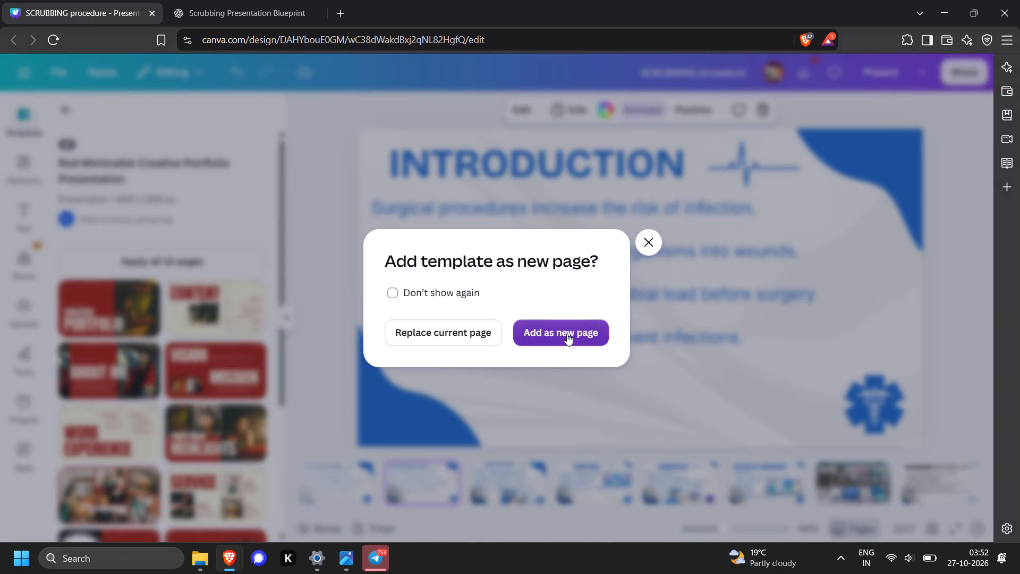
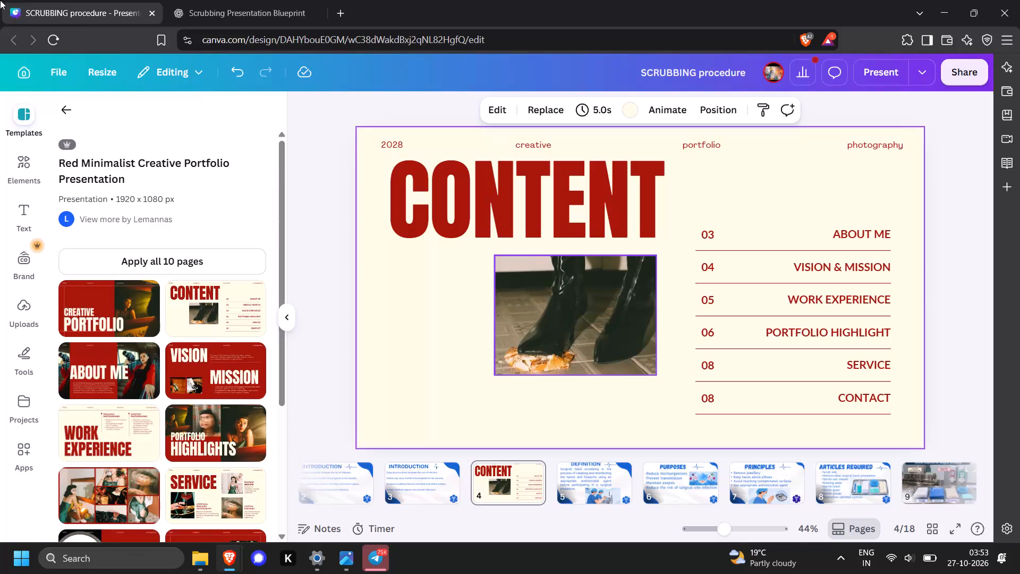
Examine the pages of the Teal and White Modern NGO Project Presentation template for an alternative index page.
left_click(64, 111)
scroll(116, 244, "down", 1)
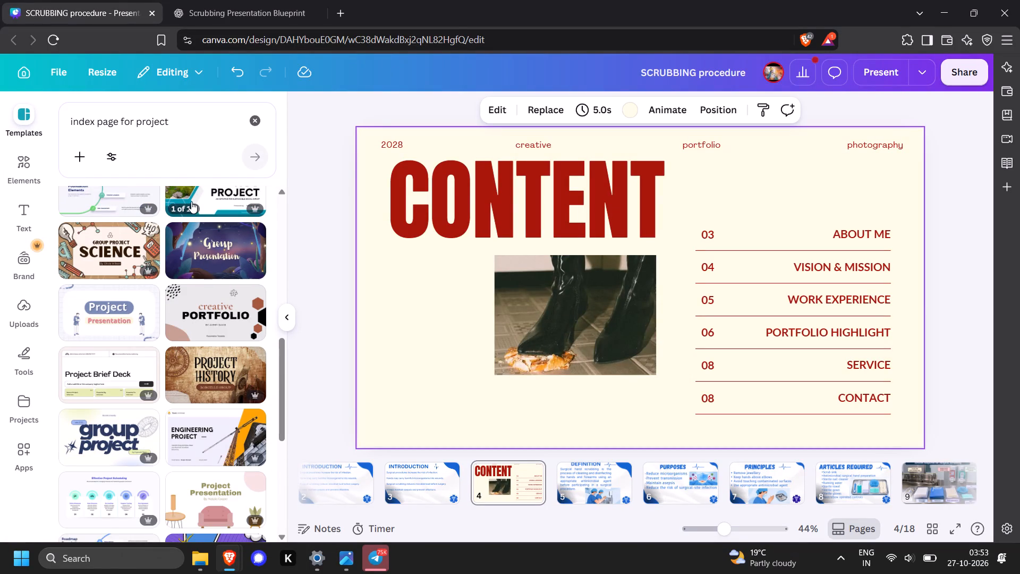
left_click(191, 201)
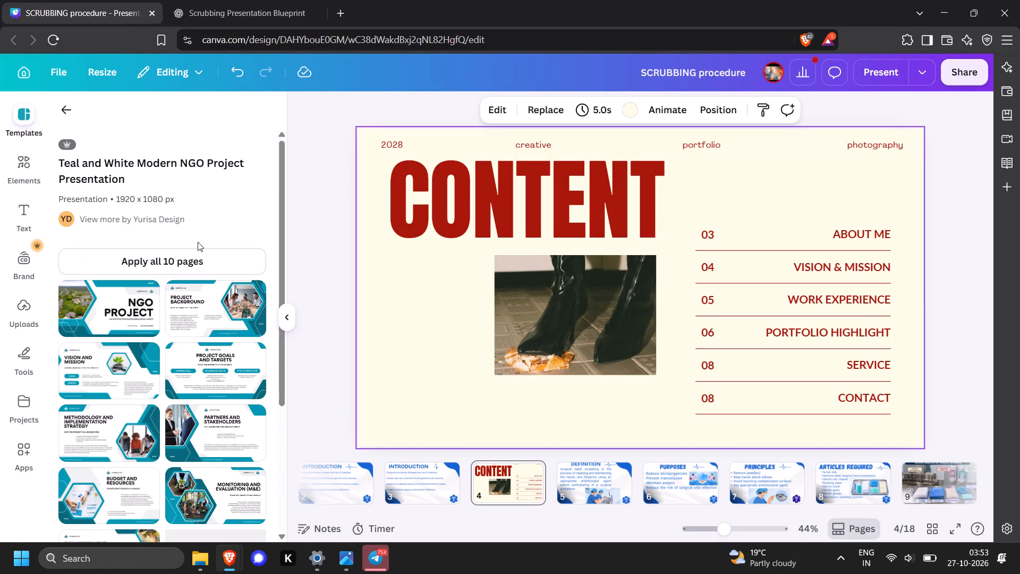
scroll(138, 256, "down", 1)
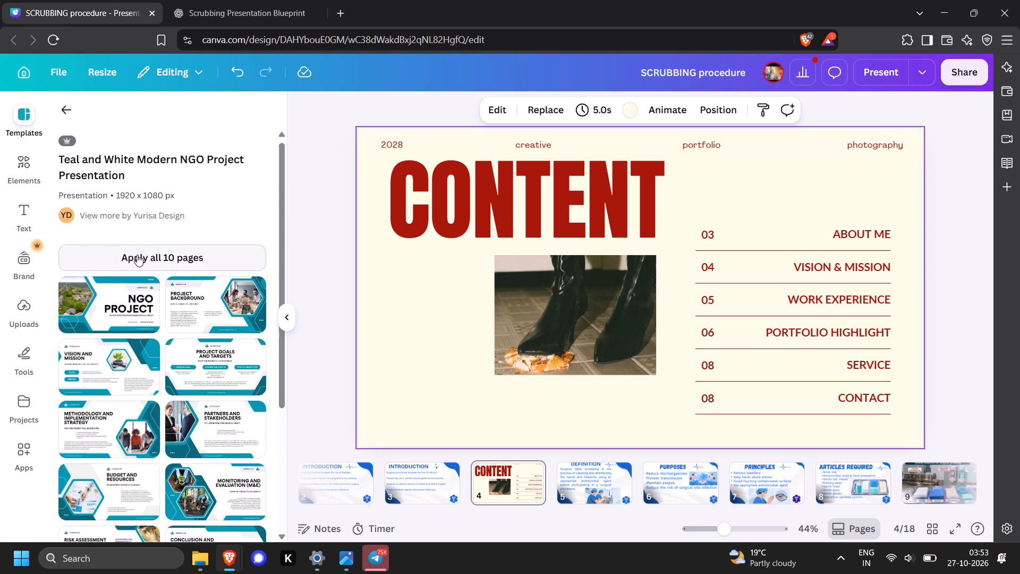
scroll(137, 253, "up", 2)
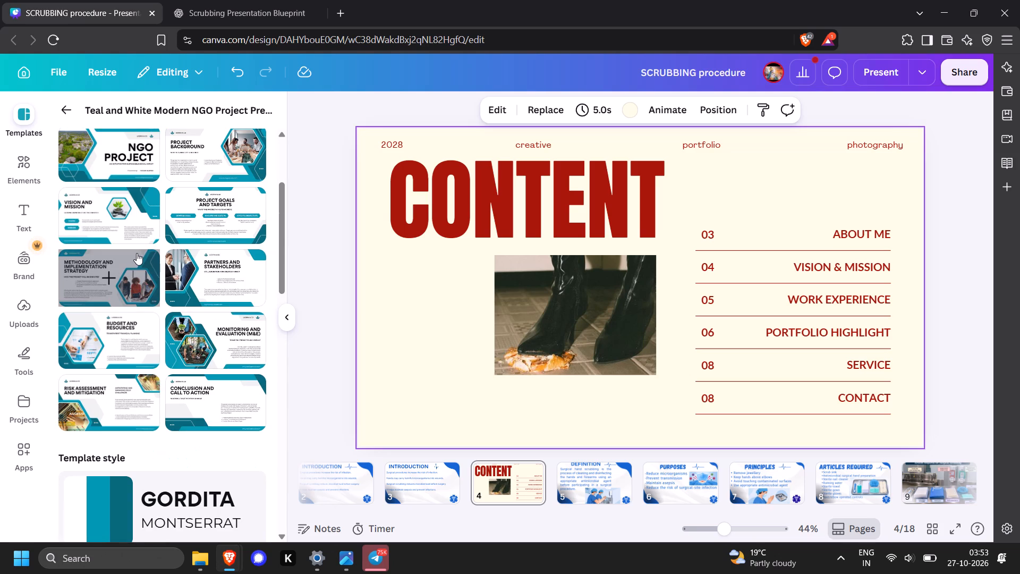
left_click(64, 109)
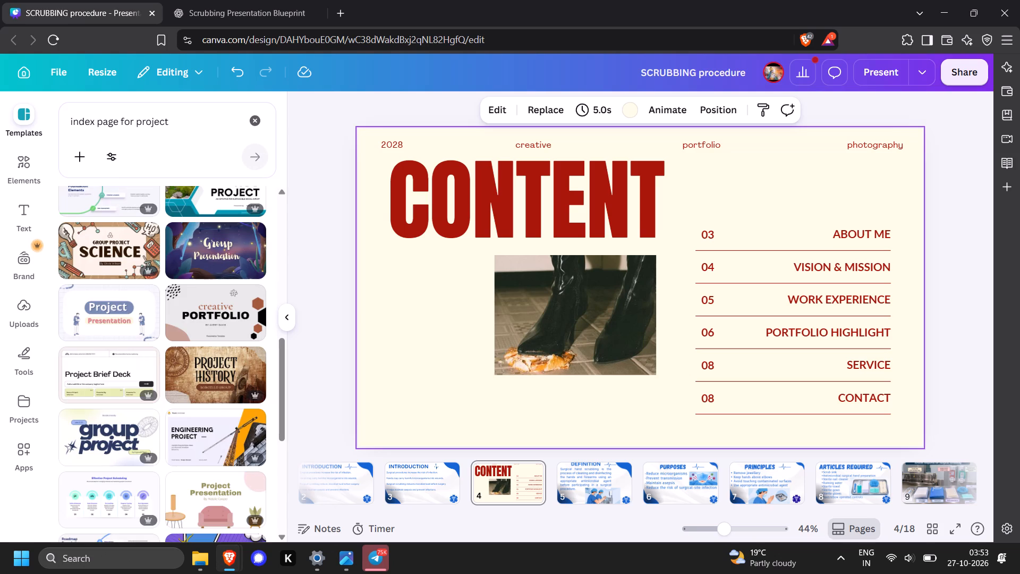
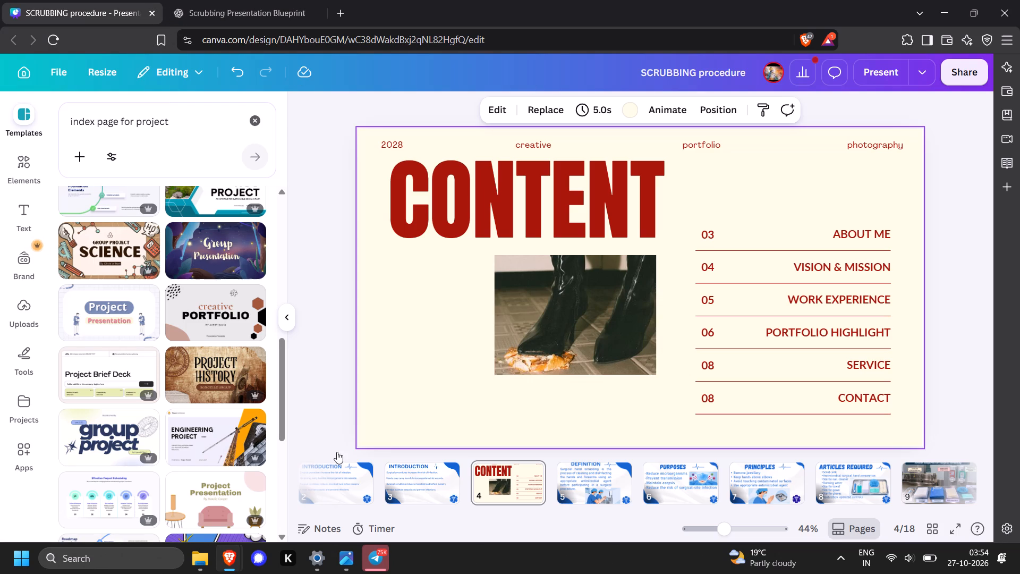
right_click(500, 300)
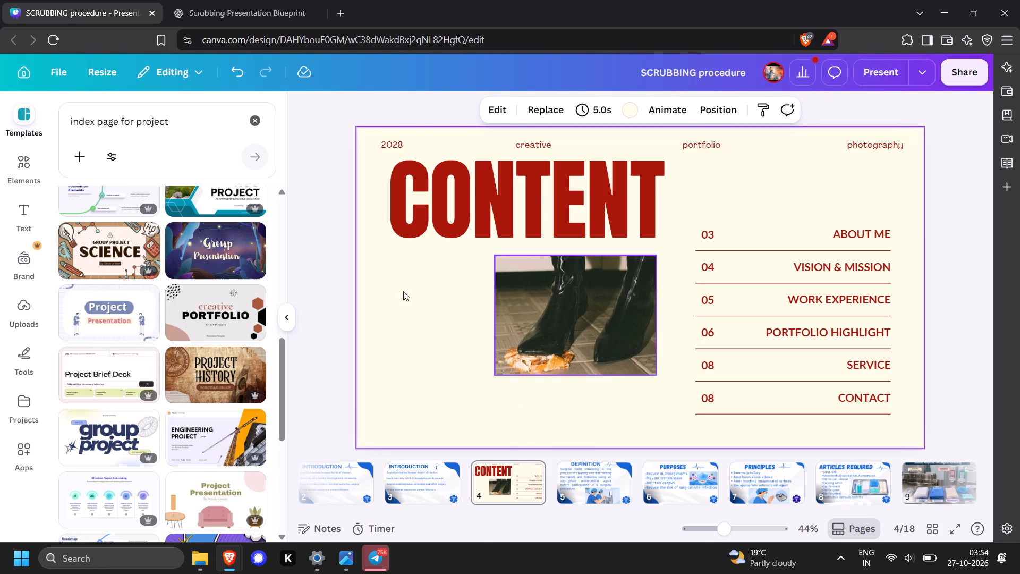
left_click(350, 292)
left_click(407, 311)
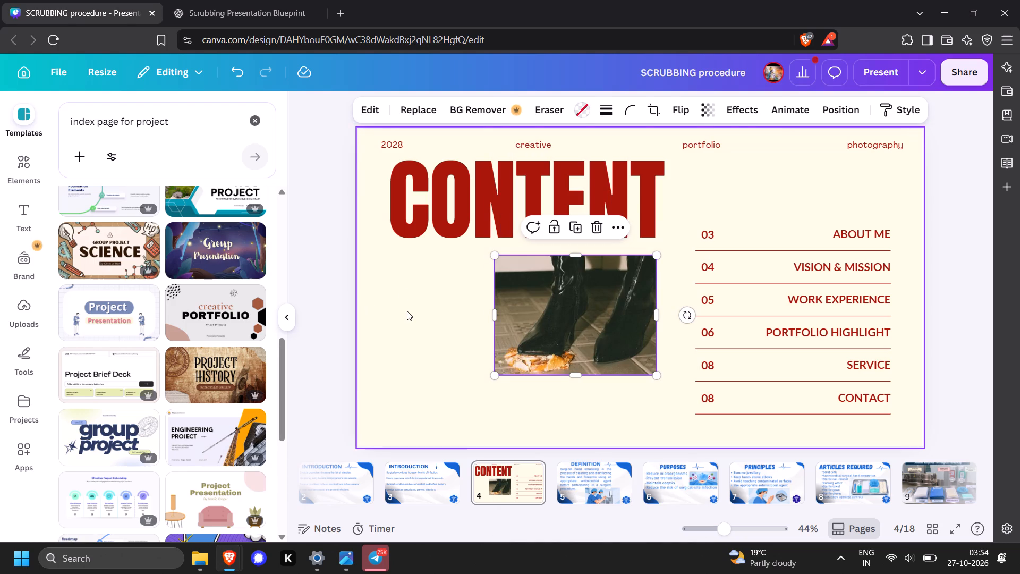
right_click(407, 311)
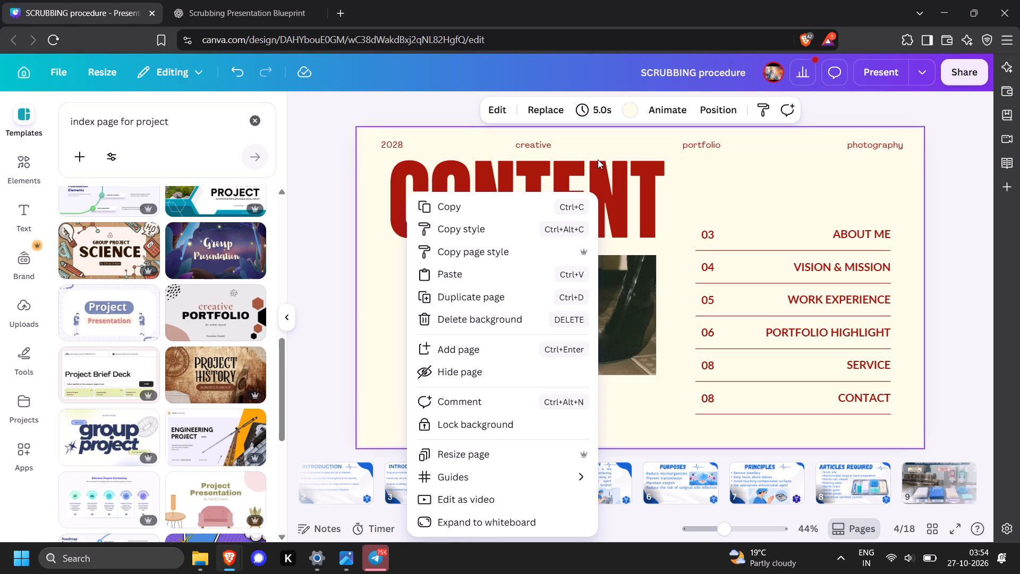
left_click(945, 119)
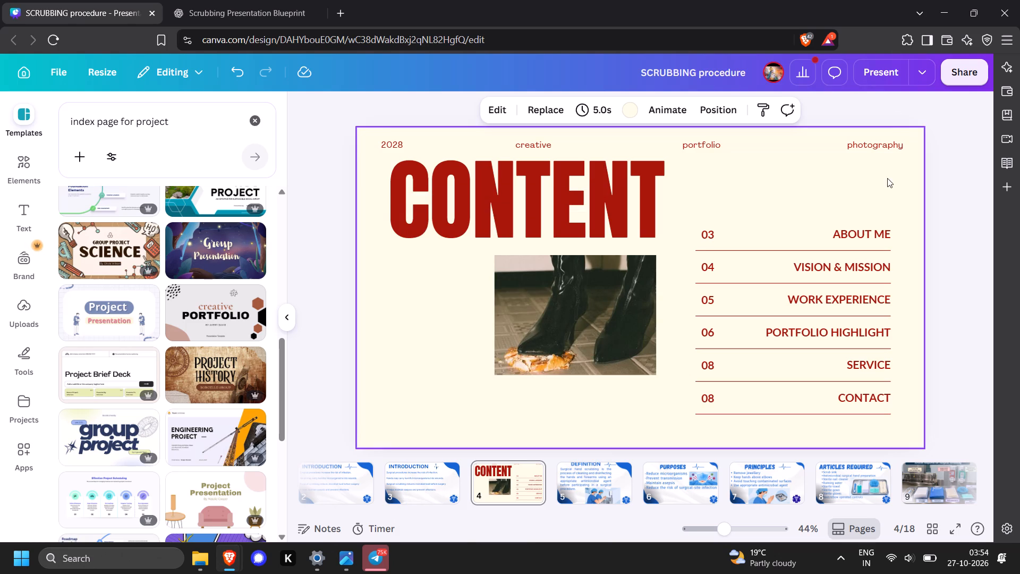
Undo the CONTENT index template applied to page 4.
left_click(246, 72)
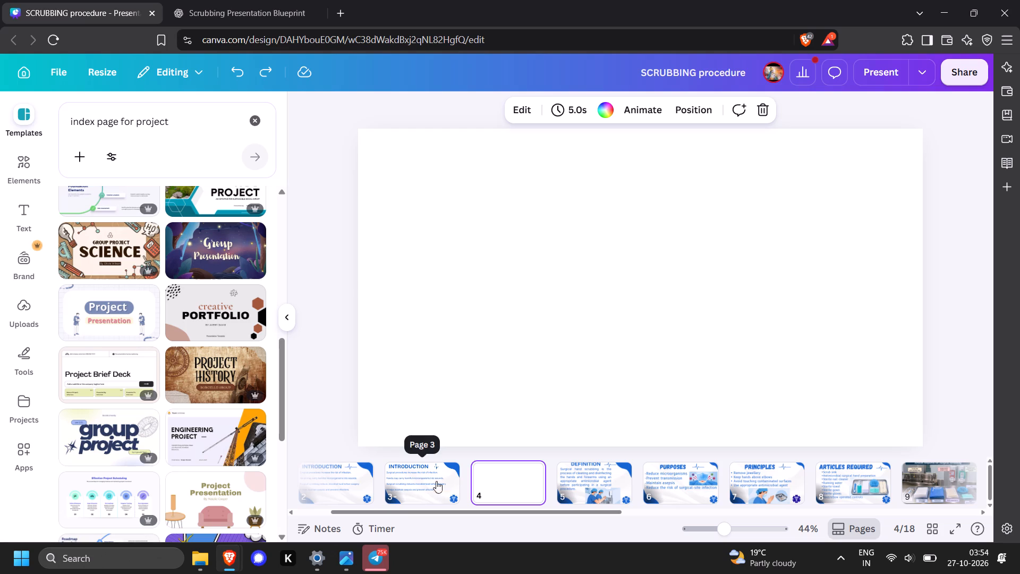
Open the page options for the blank page 4.
right_click(495, 326)
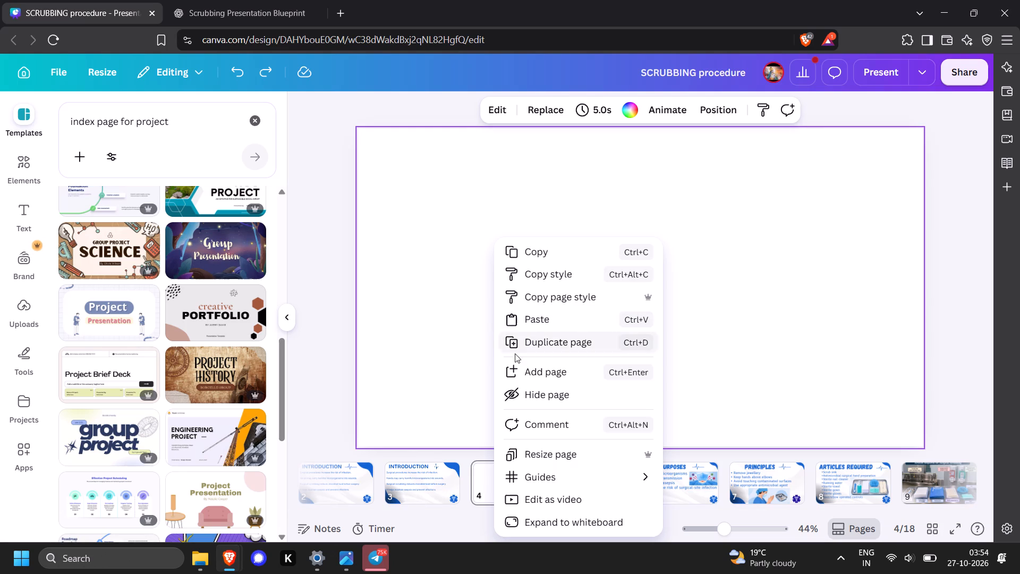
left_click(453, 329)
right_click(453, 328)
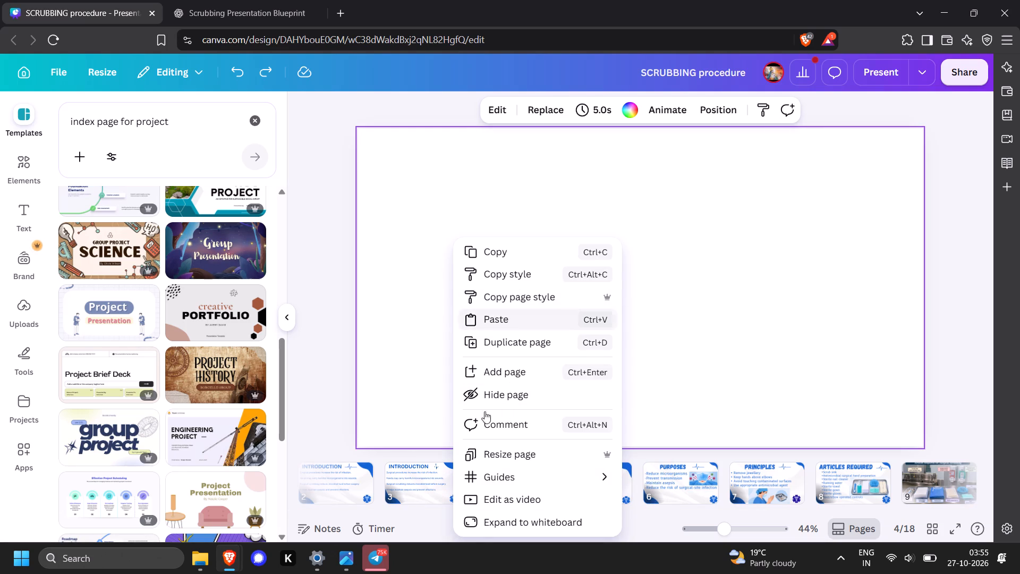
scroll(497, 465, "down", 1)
Undo the addition of the blank page 4.
left_click(240, 73)
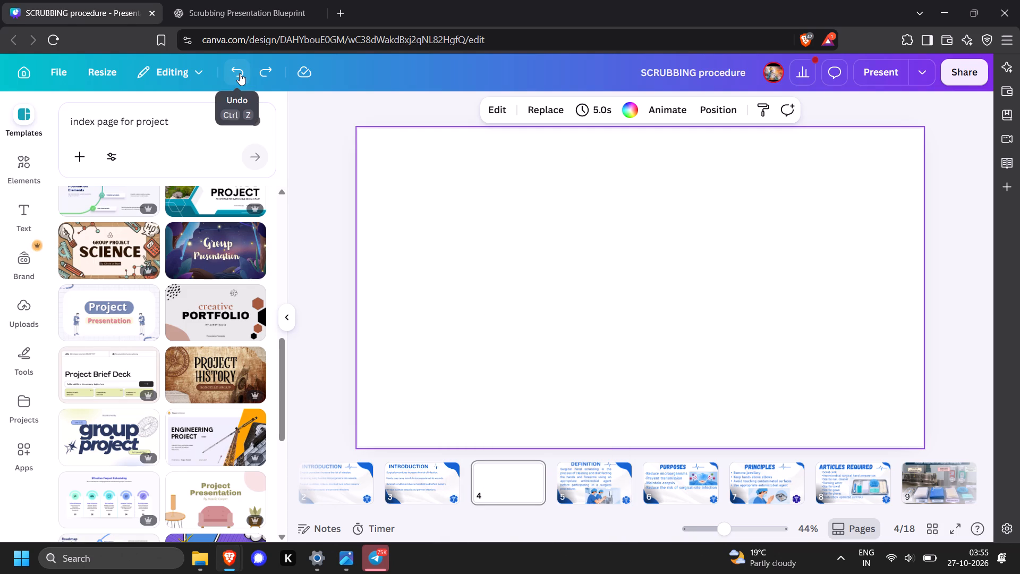
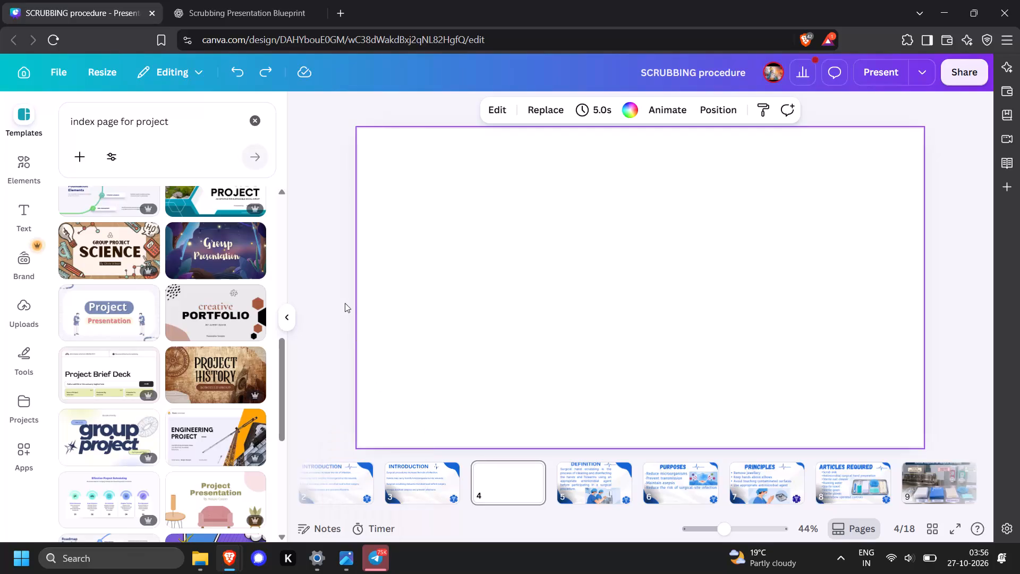
Open the Introduction slide on page 3 and select its white and blue background image.
left_click(329, 232)
left_click(441, 181)
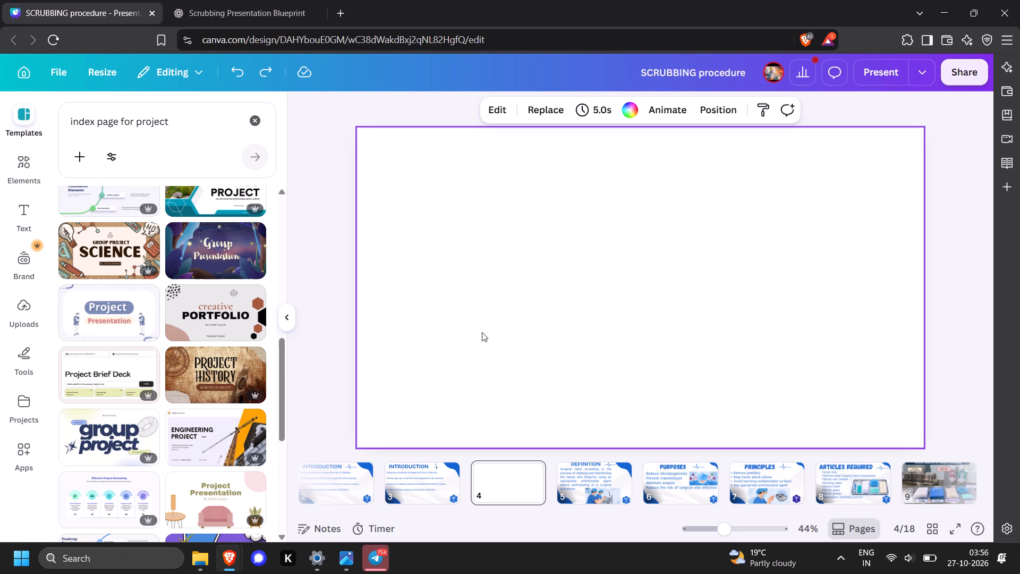
left_click(415, 495)
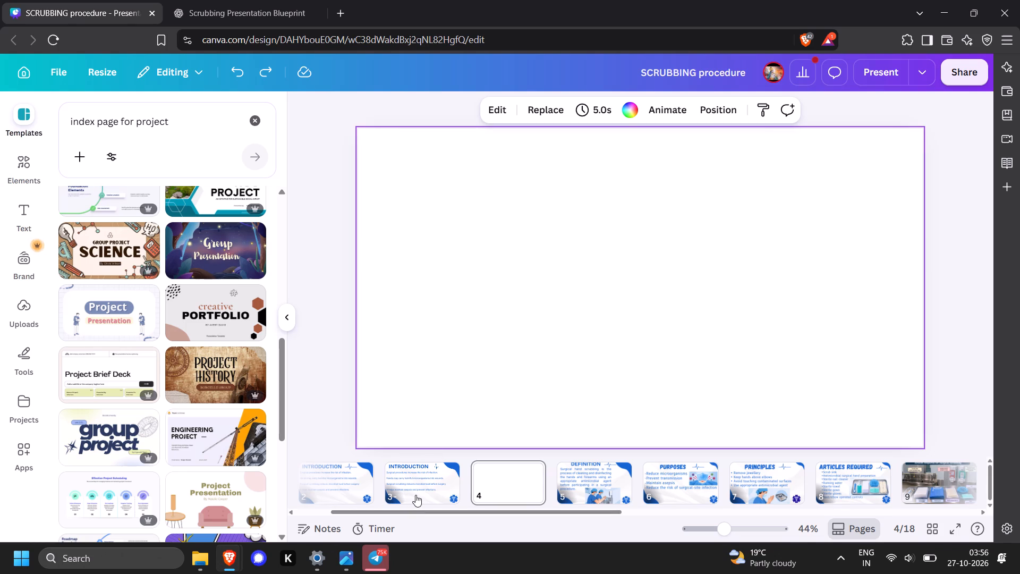
left_click(540, 399)
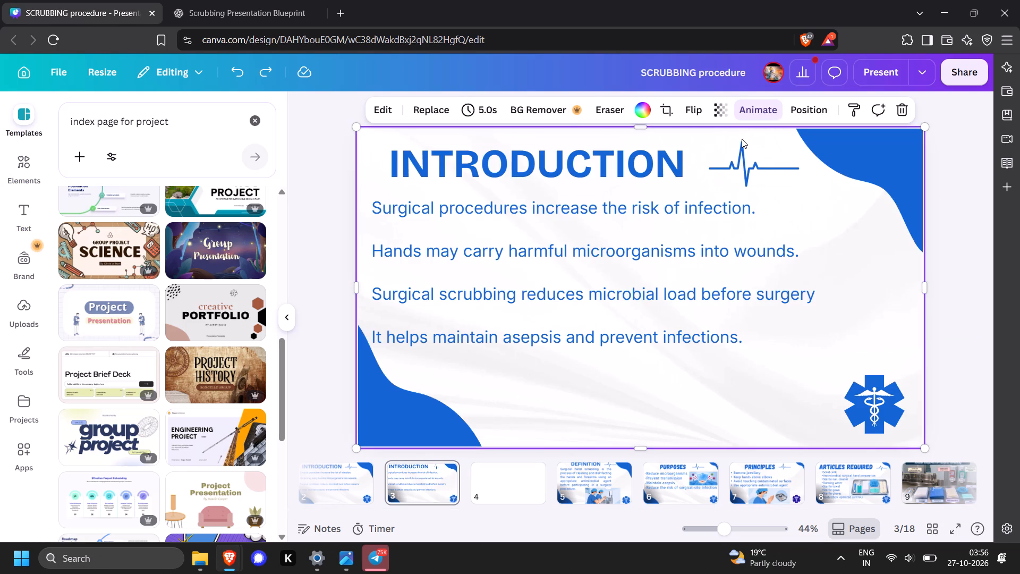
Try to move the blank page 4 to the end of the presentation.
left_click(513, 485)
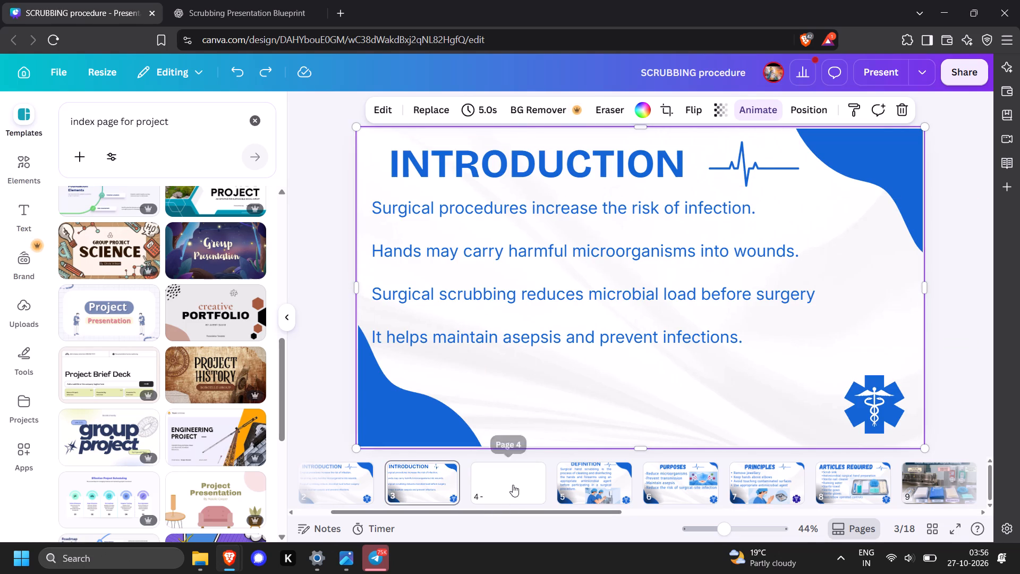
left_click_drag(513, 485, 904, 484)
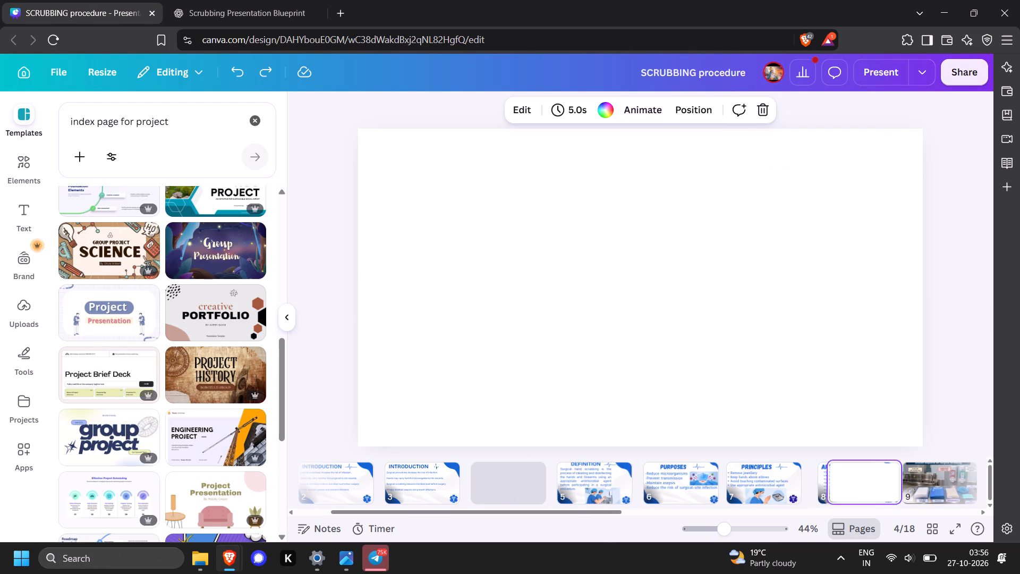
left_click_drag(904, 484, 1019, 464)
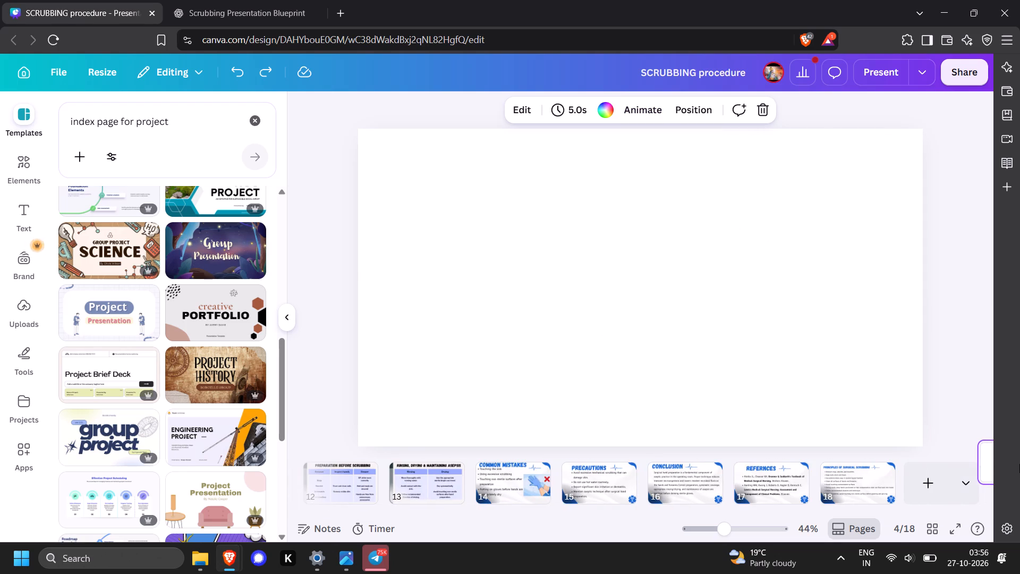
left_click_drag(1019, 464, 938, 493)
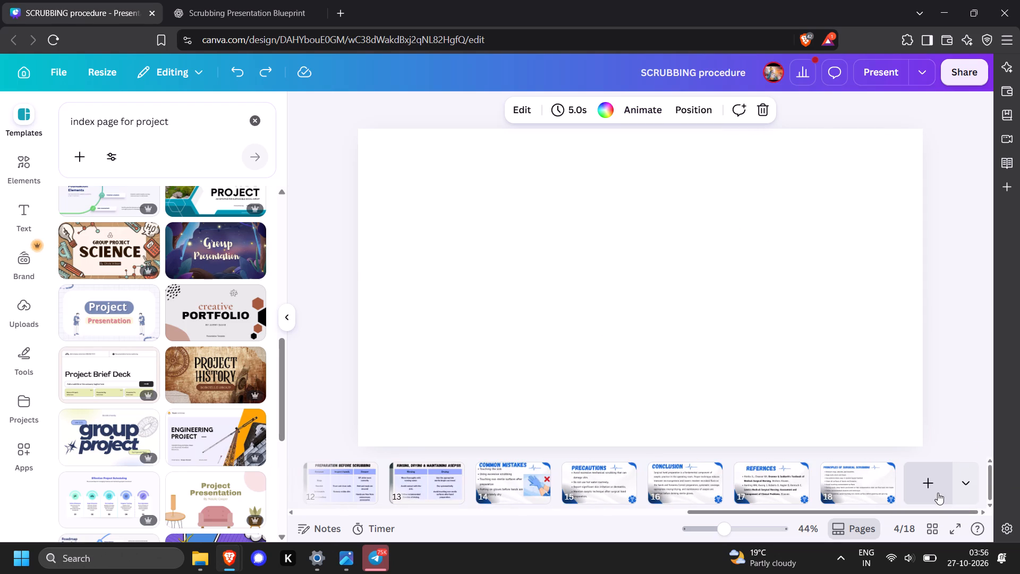
Replace the INTRODUCTION heading on page 2 with "objectives".
left_click_drag(730, 511, 716, 512)
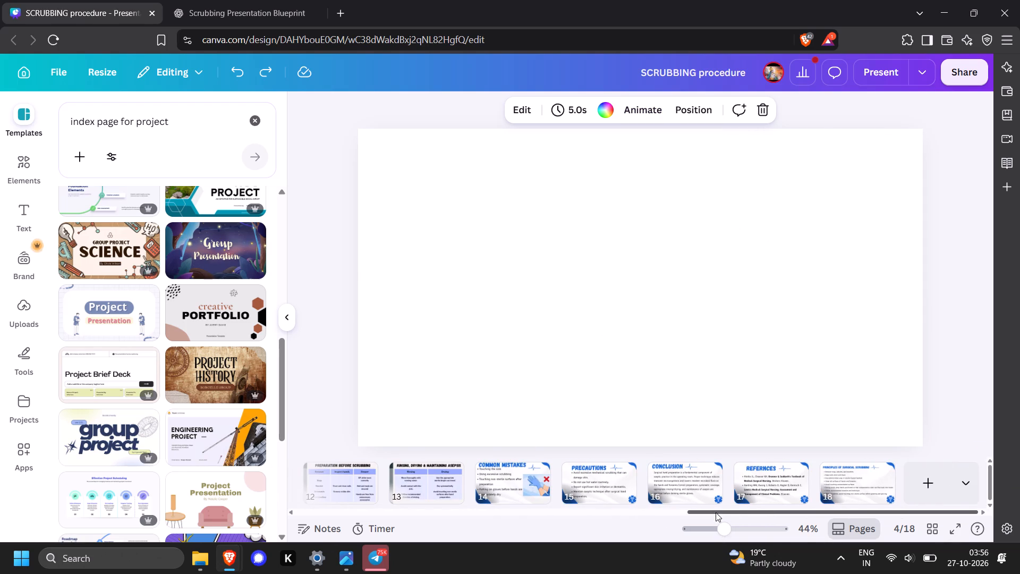
left_click_drag(716, 512, 115, 552)
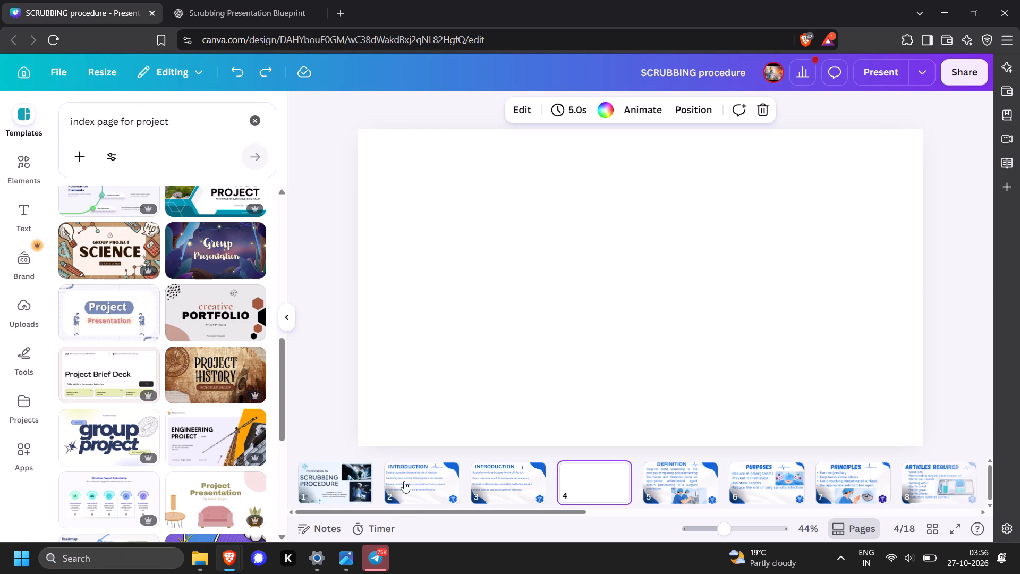
left_click(409, 480)
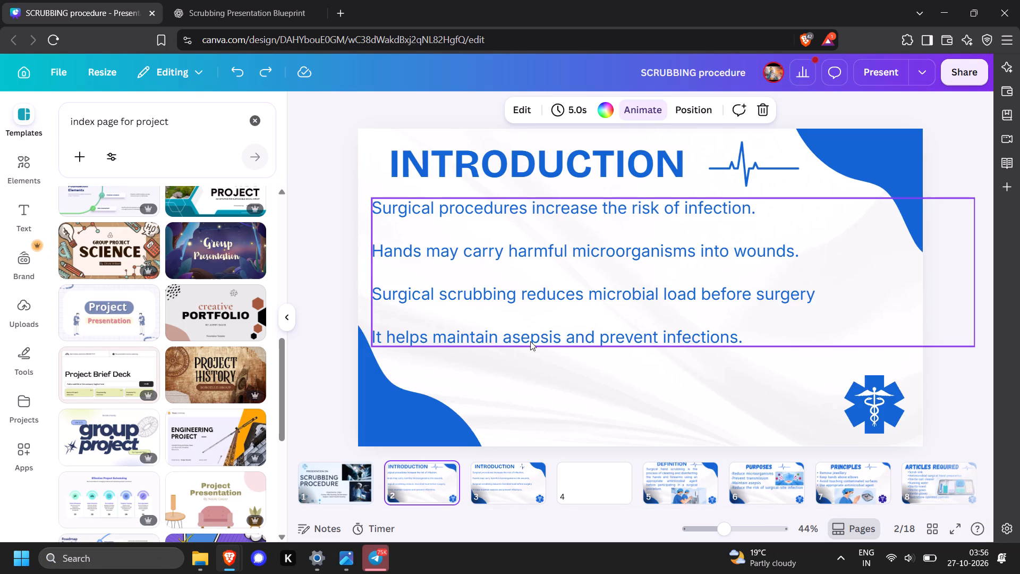
left_click(581, 171)
left_click(691, 163)
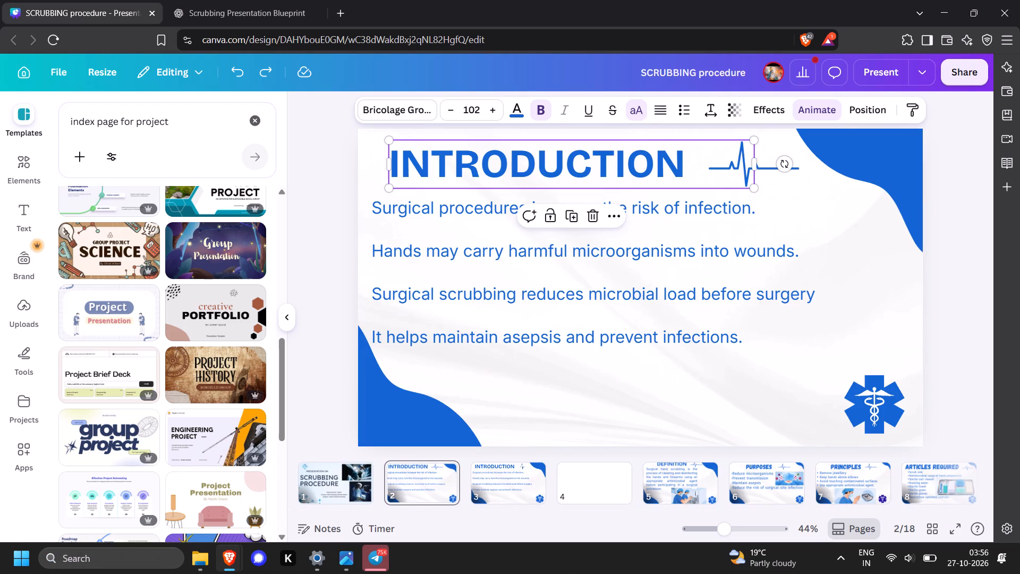
left_click(687, 164)
key("BackSpace")
key("BackSpace")
key("BackSpace")
key("BackSpace")
key("BackSpace")
key("BackSpace")
key("BackSpace")
key("BackSpace")
key("BackSpace")
key("BackSpace")
key("BackSpace")
key("BackSpace")
key("BackSpace")
key("BackSpace")
key("BackSpace")
key("BackSpace")
key("BackSpace")
key("BackSpace")
key("BackSpace")
key("BackSpace")
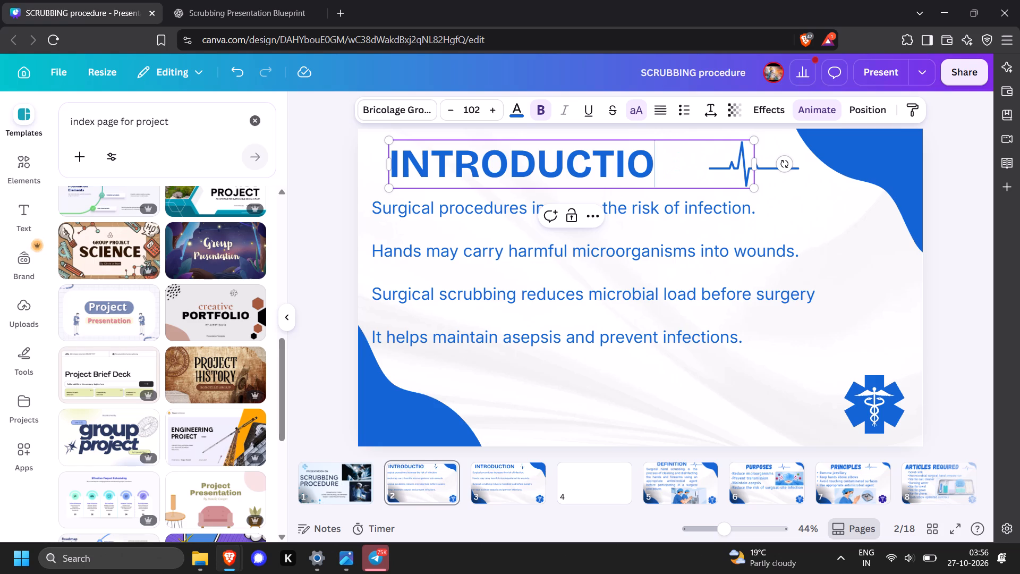
key("BackSpace")
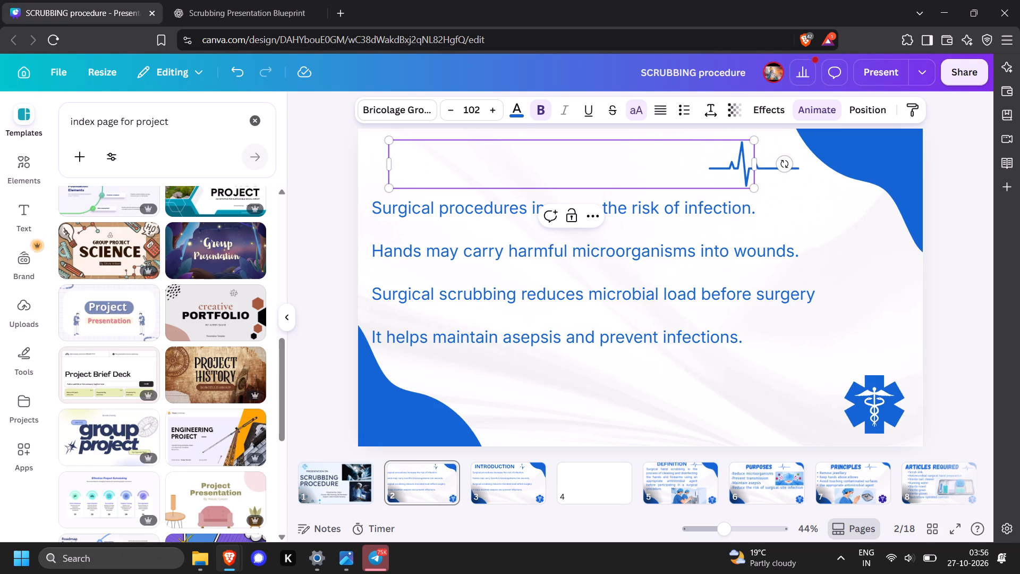
type("objectives")
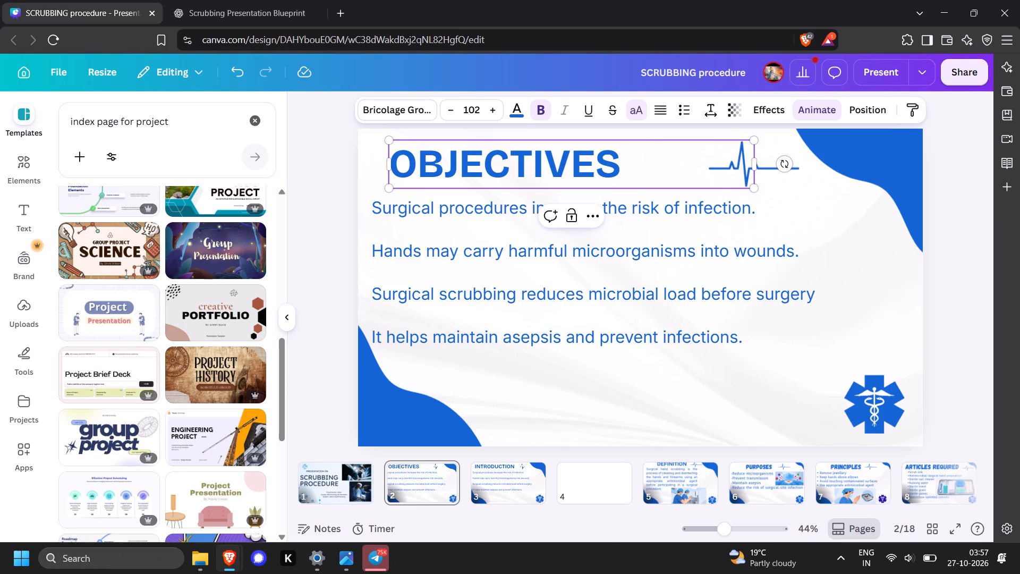
left_click(346, 206)
Centre-align the OBJECTIVES heading on page 2.
left_click(491, 163)
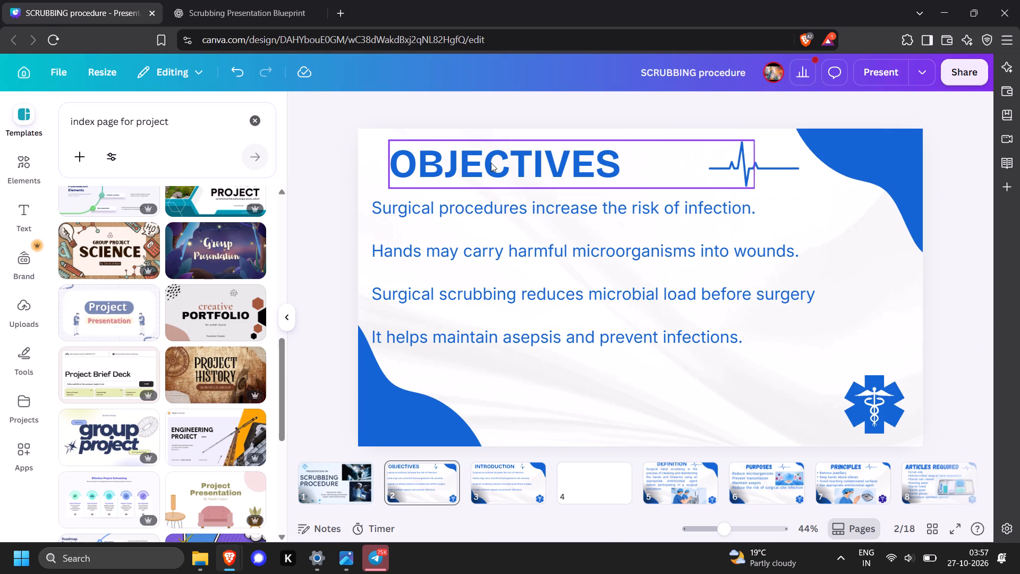
left_click(663, 110)
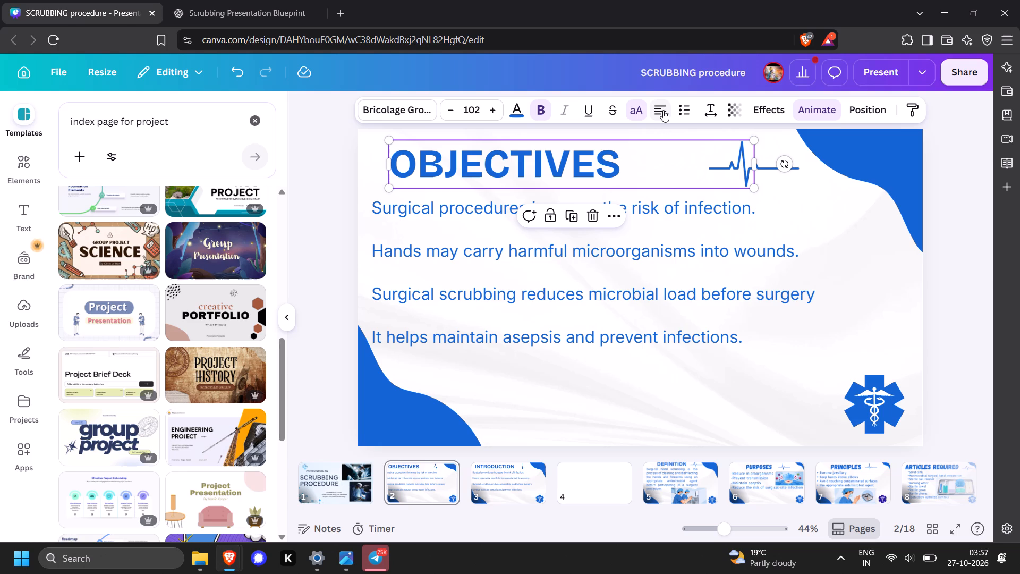
left_click(664, 105)
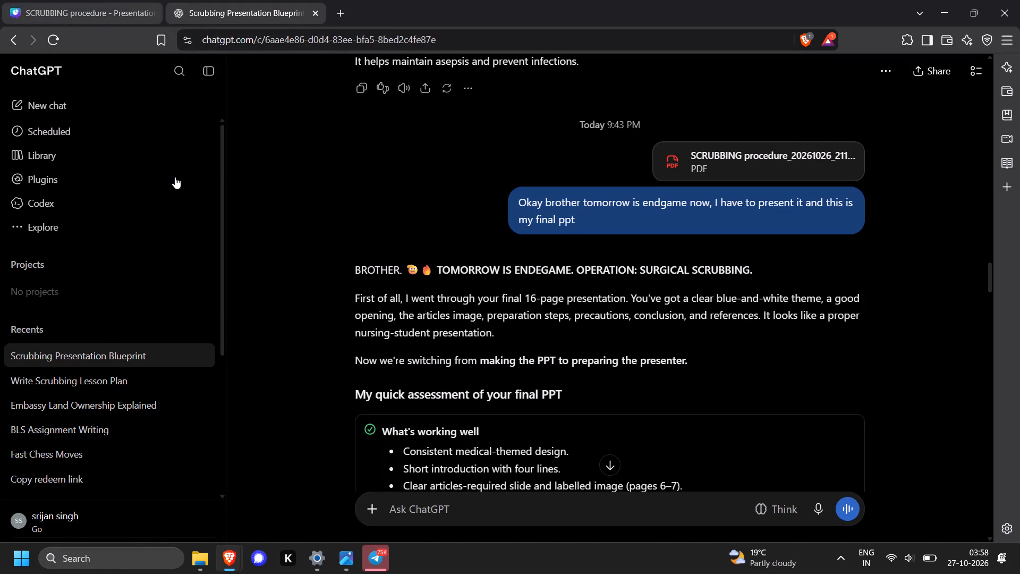
left_click(105, 0)
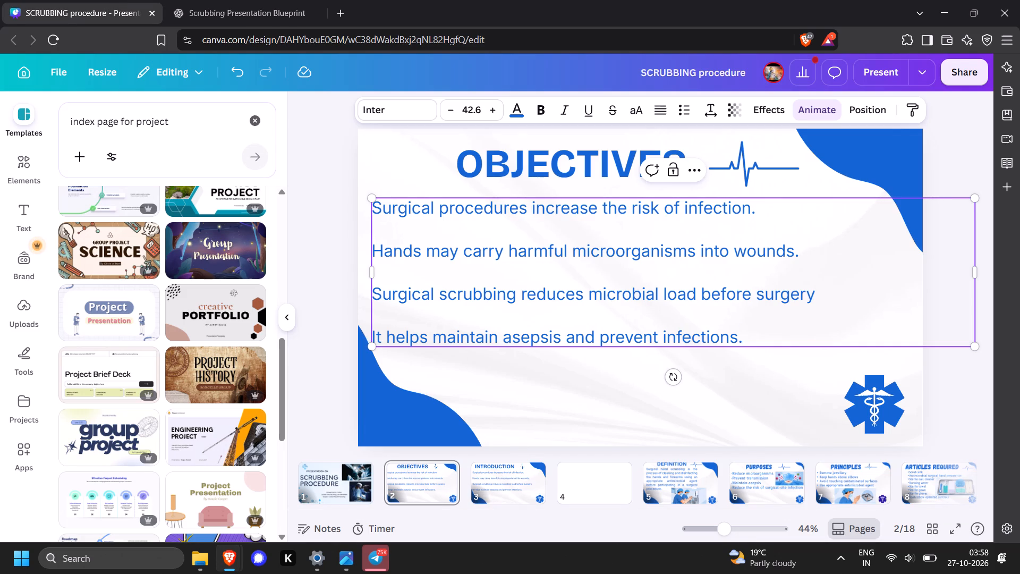
key("BackSpace")
key("BackSpace")
key("BackSpace")
key("BackSpace")
key("BackSpace")
key("BackSpace")
key("BackSpace")
key("BackSpace")
key("BackSpace")
key("BackSpace")
key("BackSpace")
key("BackSpace")
key("BackSpace")
key("BackSpace")
key("BackSpace")
key("BackSpace")
key("BackSpace")
key("BackSpace")
key("BackSpace")
key("BackSpace")
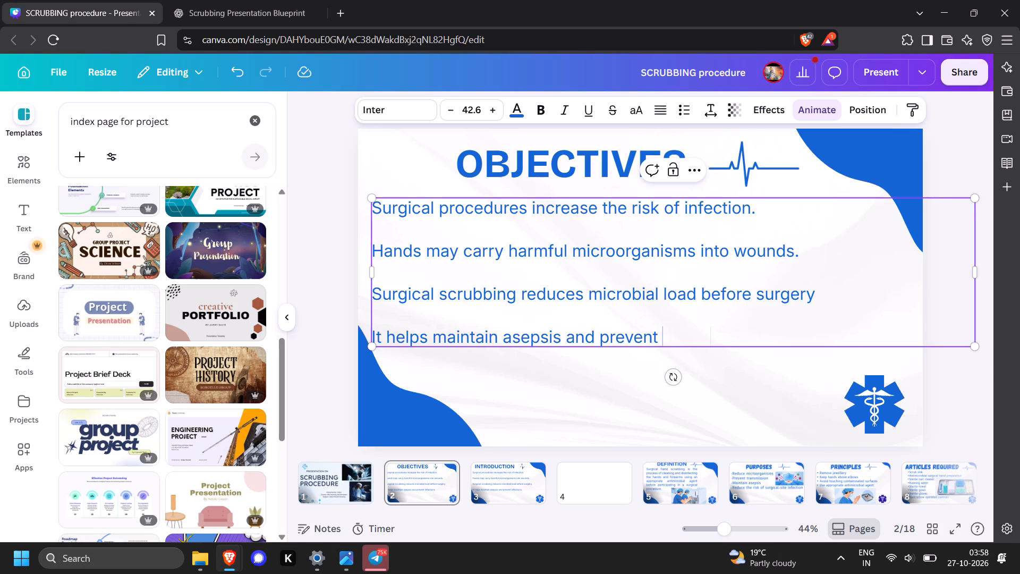
key("BackSpace")
key("BackSpace")
key("BackSpace")
key("BackSpace")
key("BackSpace")
key("BackSpace")
key("BackSpace")
key("BackSpace")
key("BackSpace")
key("BackSpace")
key("BackSpace")
key("BackSpace")
key("BackSpace")
key("BackSpace")
key("BackSpace")
key("BackSpace")
key("BackSpace")
key("BackSpace")
key("BackSpace")
key("BackSpace")
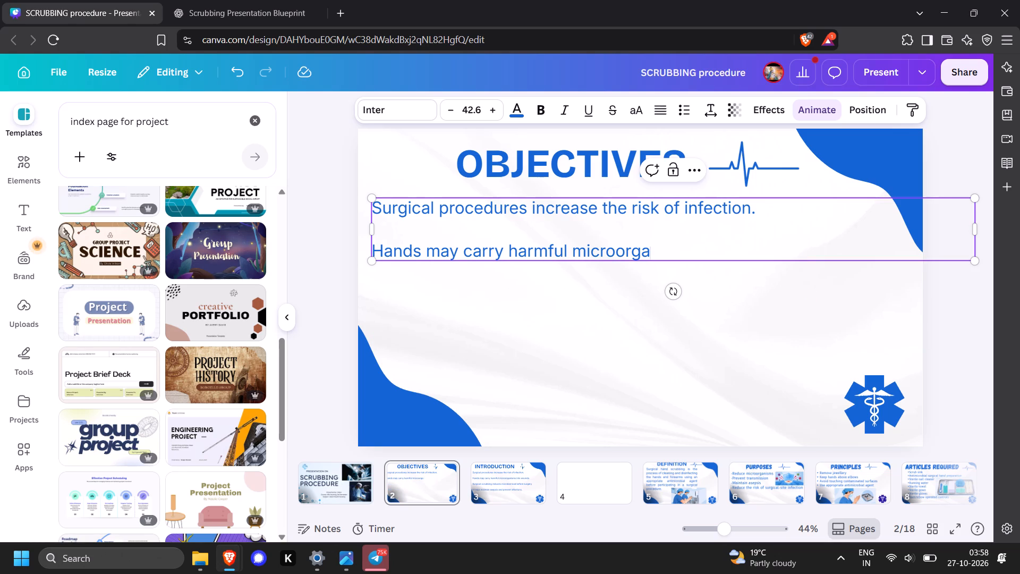
key("BackSpace")
key("BackSpace")
key("BackSpace")
key("BackSpace")
key("BackSpace")
key("BackSpace")
key("BackSpace")
key("BackSpace")
key("BackSpace")
key("BackSpace")
key("BackSpace")
key("BackSpace")
key("BackSpace")
key("BackSpace")
key("BackSpace")
key("BackSpace")
key("BackSpace")
key("BackSpace")
key("BackSpace")
key("BackSpace")
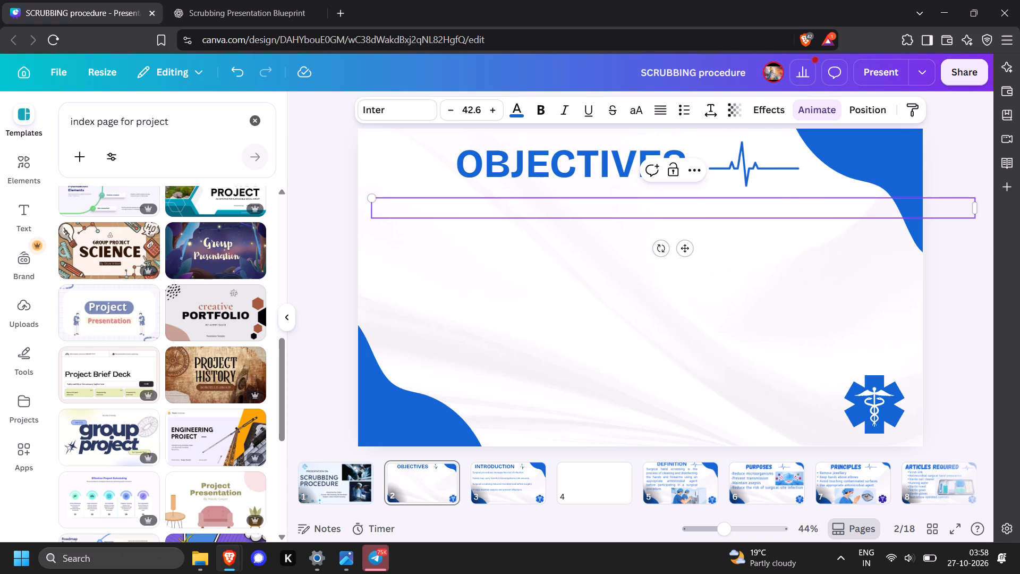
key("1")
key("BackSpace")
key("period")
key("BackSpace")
Enter "1- Introduction" as the first line of the body text on the OBJECTIVES page.
key("1")
key("minus")
key("space")
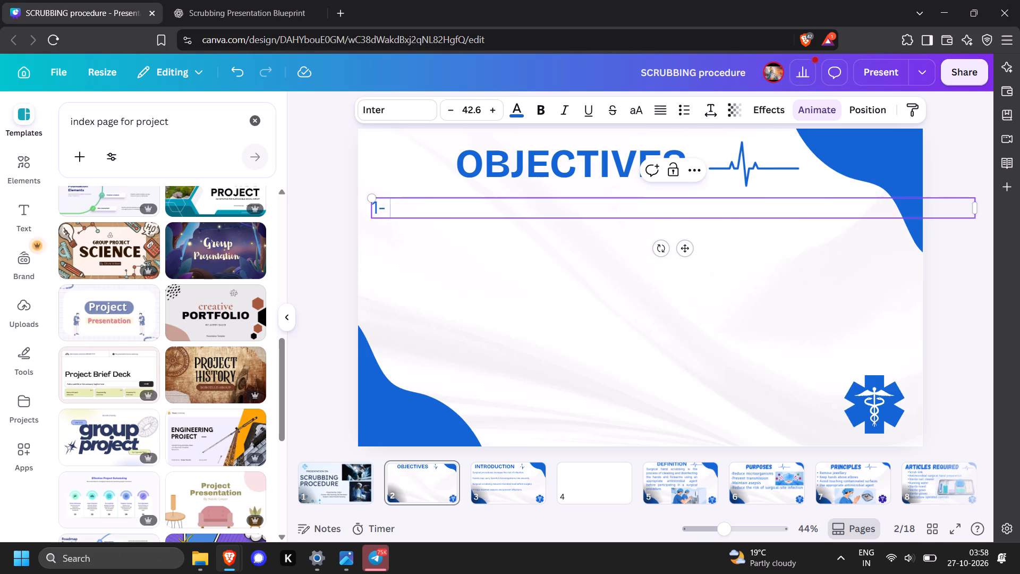
type("intrp")
key("BackSpace")
type("oduc")
key("BackSpace")
key("BackSpace")
key("BackSpace")
key("BackSpace")
key("BackSpace")
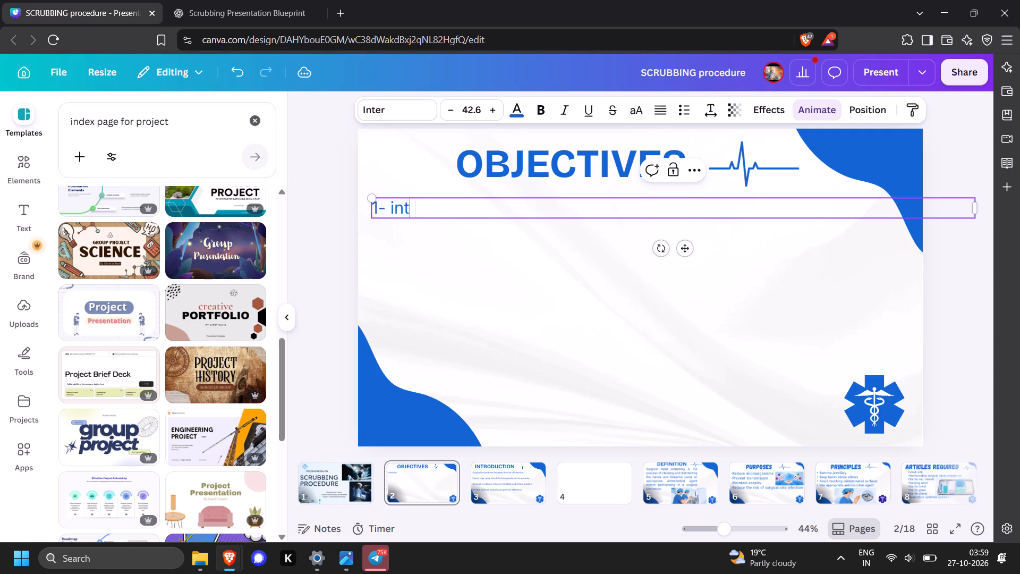
key("BackSpace")
key("BackSpace")
key("BackSpace")
key("shift+i")
type("ntroduction")
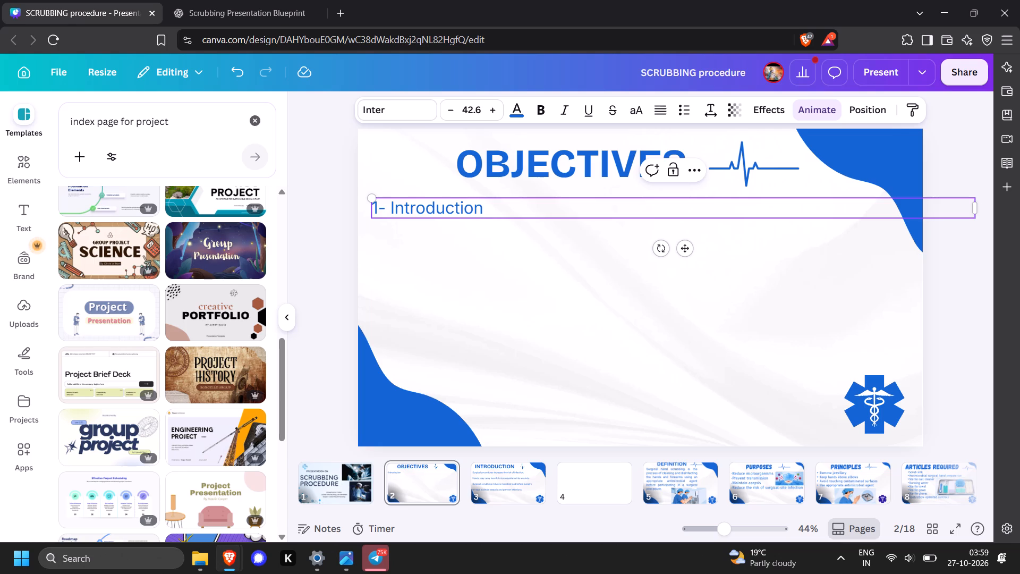
Add "2-Definition" as the second line of the objectives list and start a new line below it.
key("shift+Return")
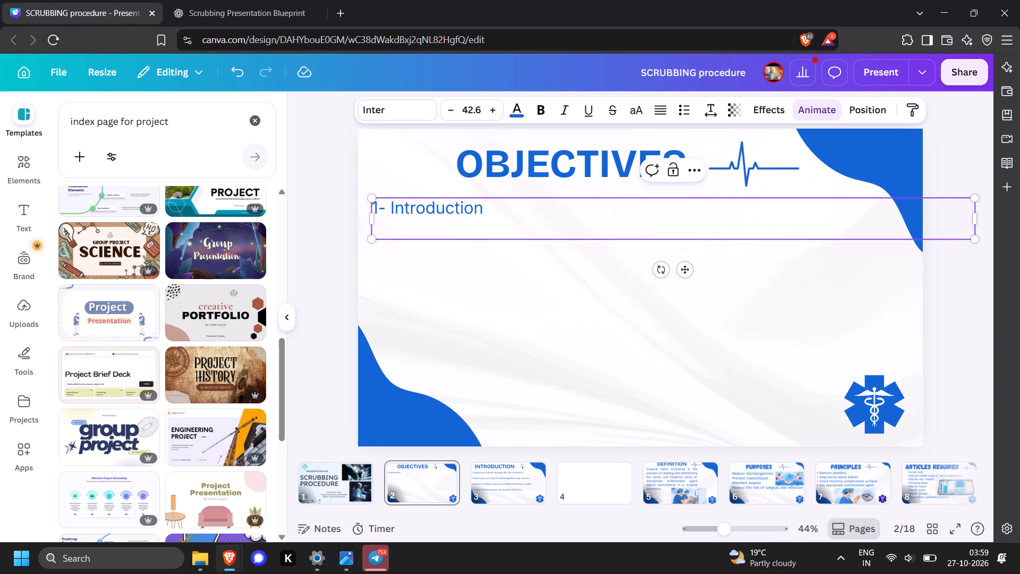
key("2")
key("minus")
type("Definition")
key("shift+Return")
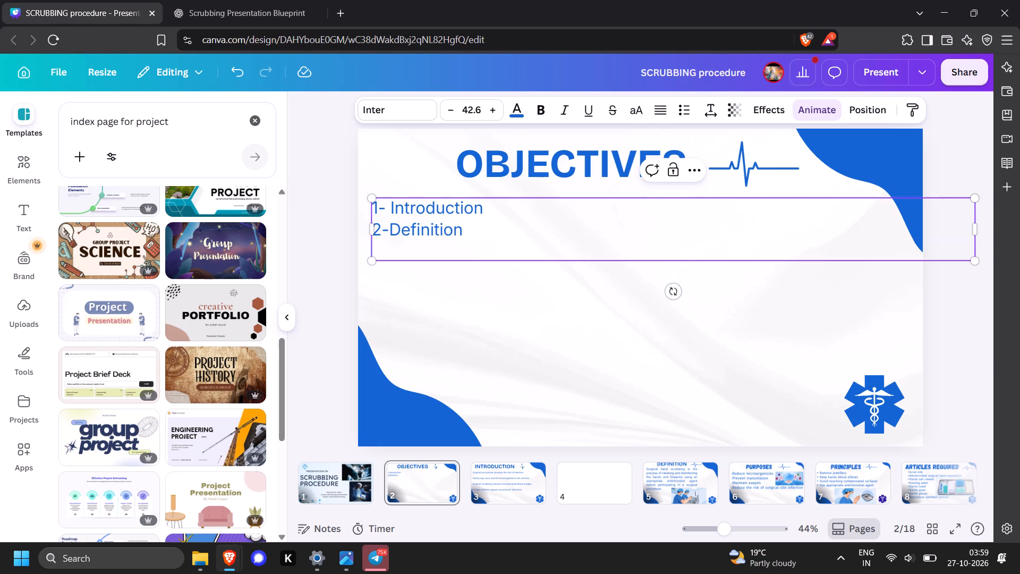
Using the topic slides' titles as reference, add "3-Purposes" as the third line of the objectives list on page 2 and start a new line.
left_click(607, 493)
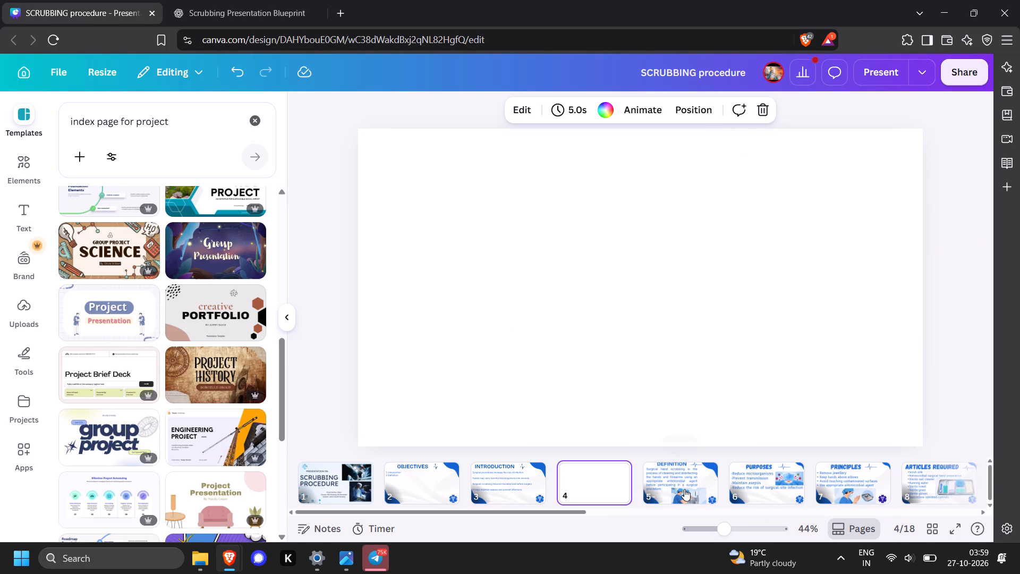
left_click(684, 489)
left_click(741, 472)
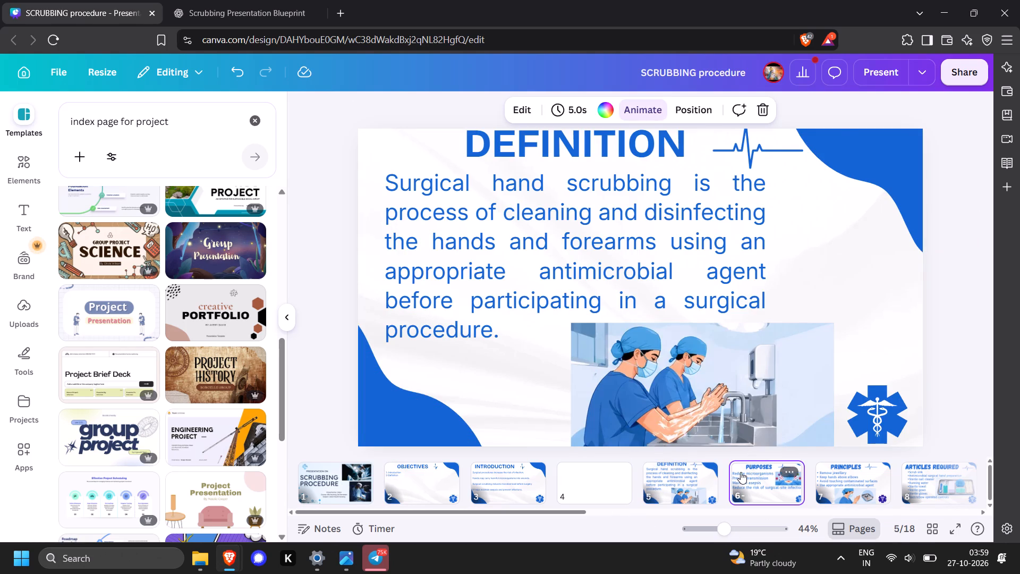
left_click(424, 485)
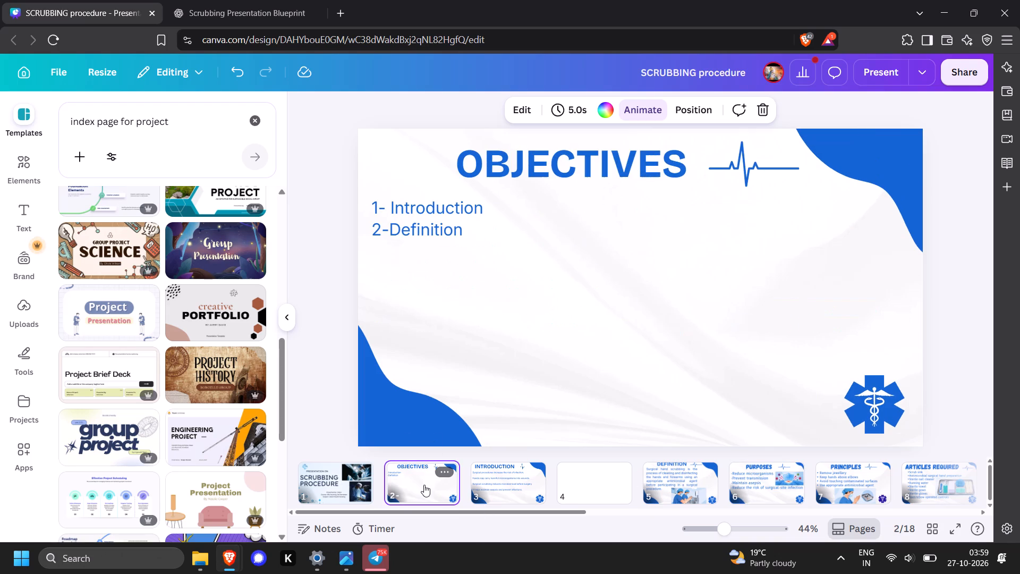
left_click(471, 225)
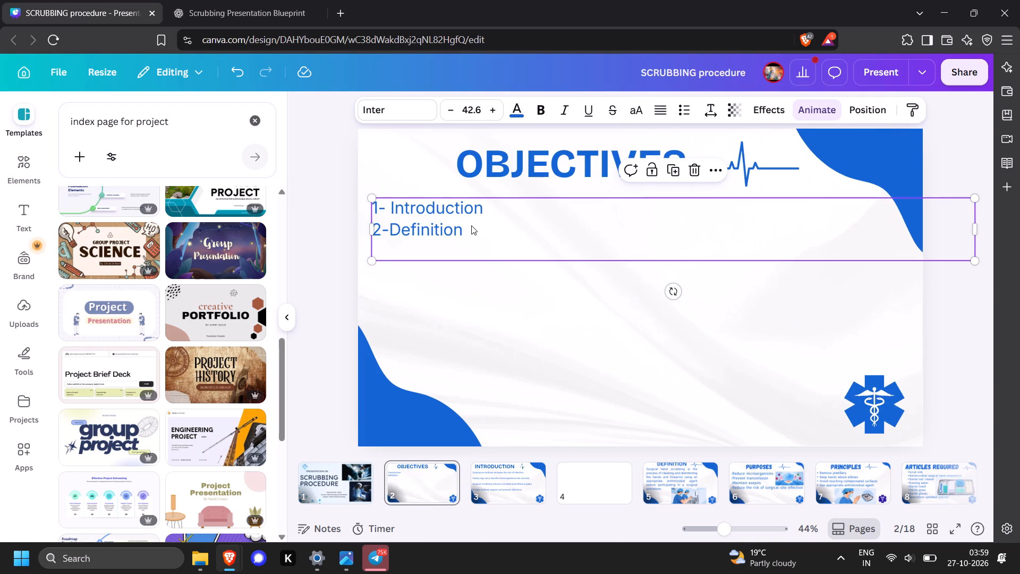
key("shift+Return")
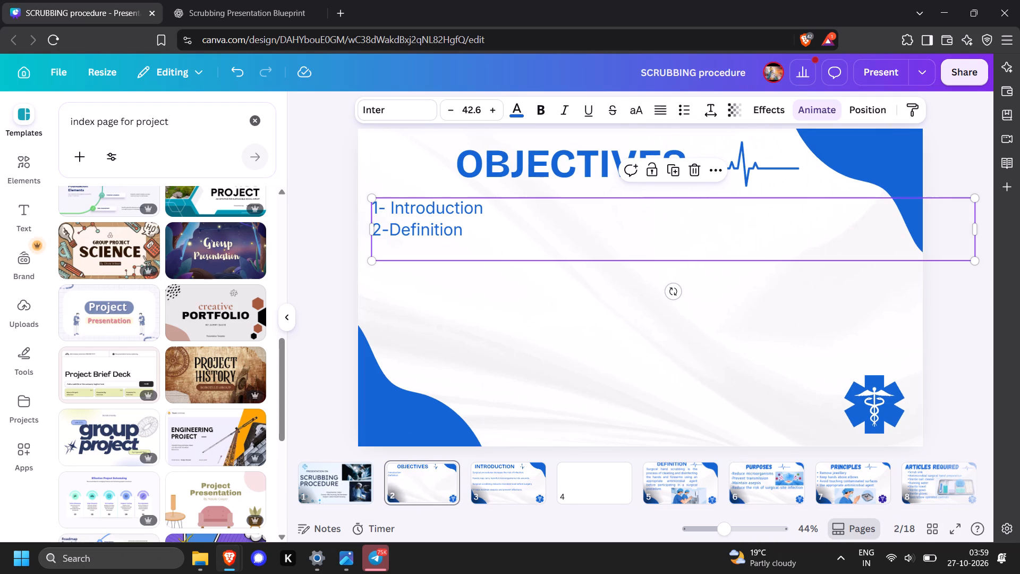
left_click(474, 225)
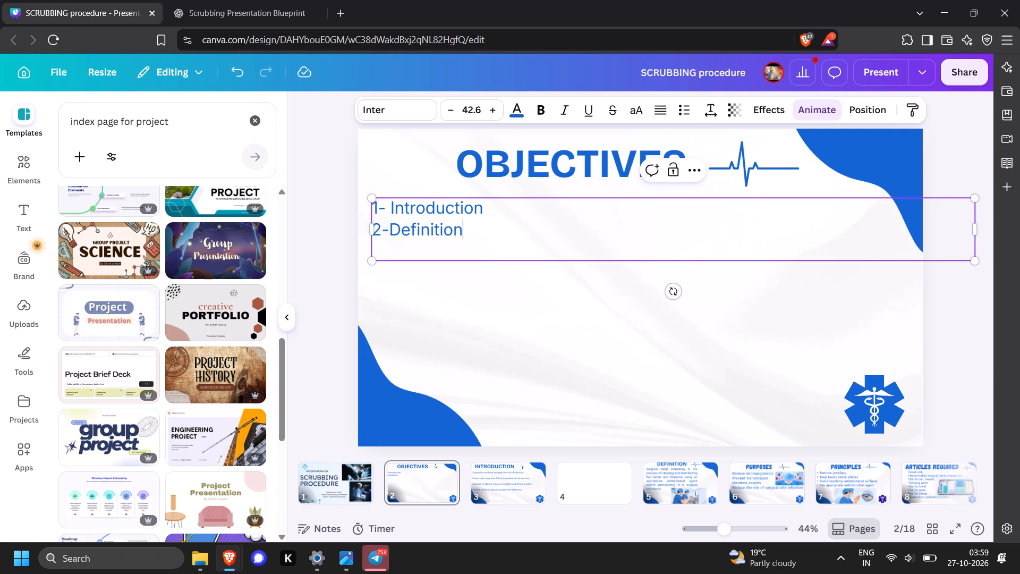
key("shift+Return")
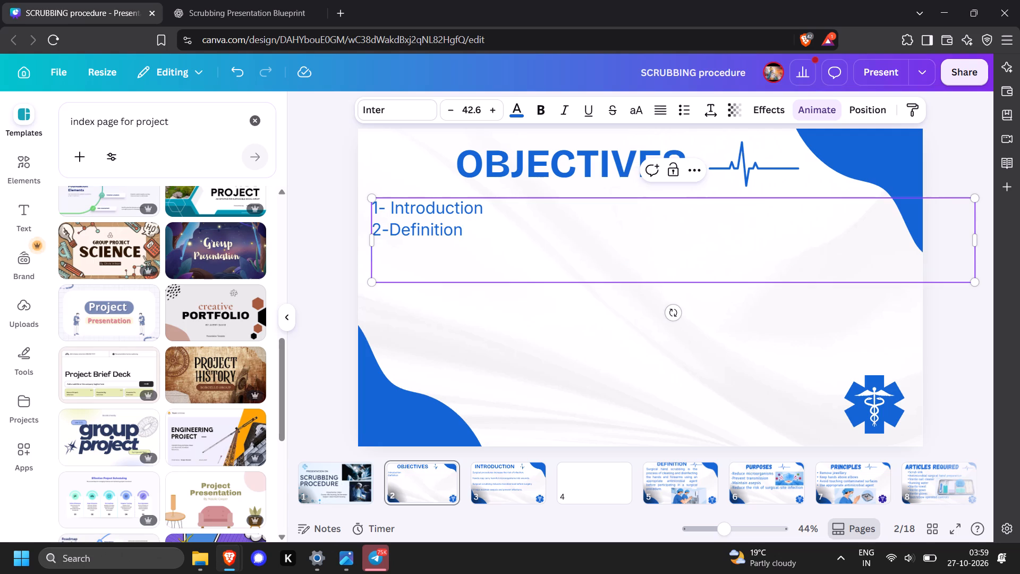
key("3")
key("minus")
type("Purpose")
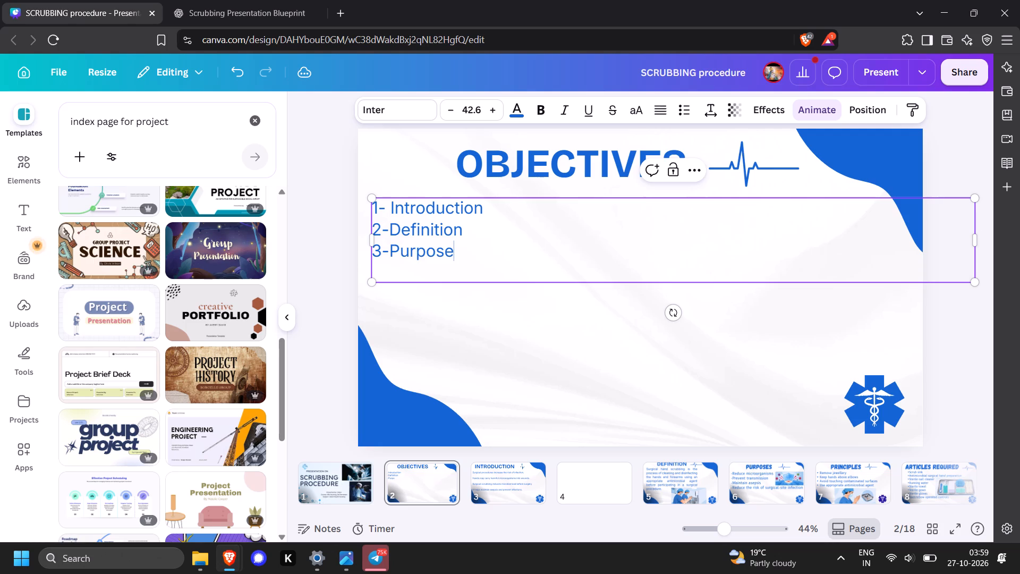
key("s")
key("shift+Return")
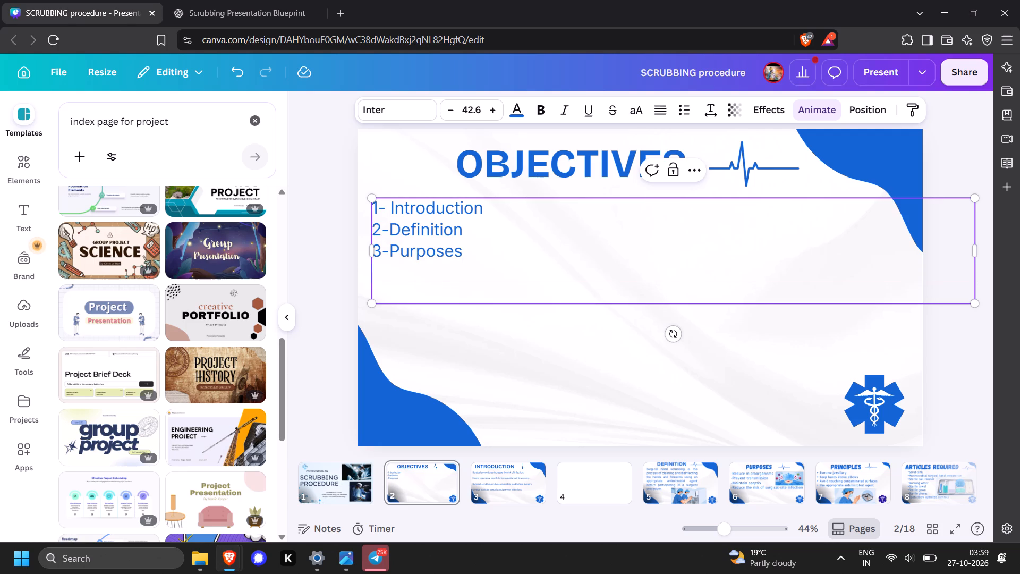
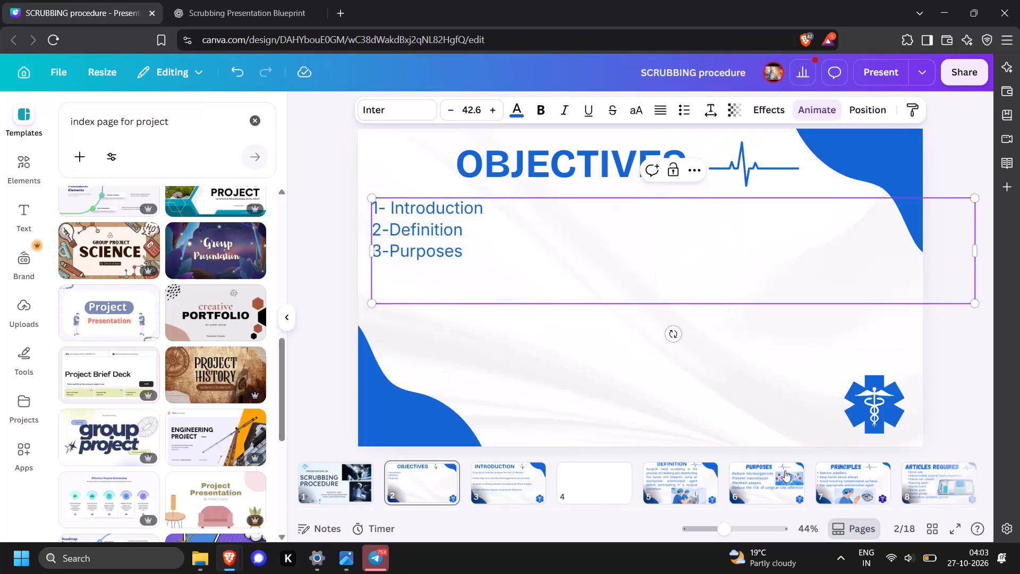
Add "4- Principles" as the fourth line of the objectives list on page 2, below "3-Purposes".
scroll(794, 474, "left", 1)
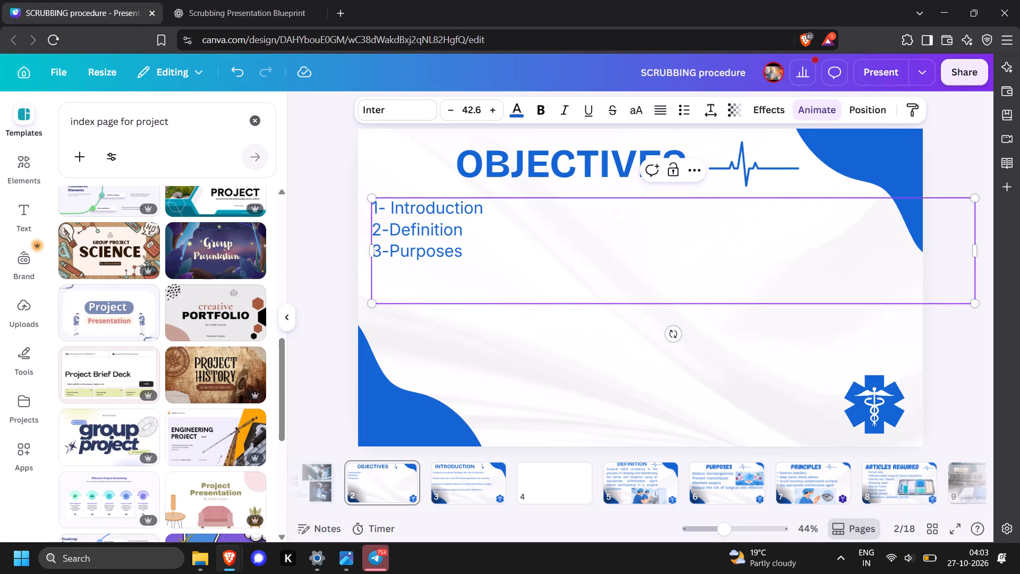
left_click(470, 255)
key("shift+Return")
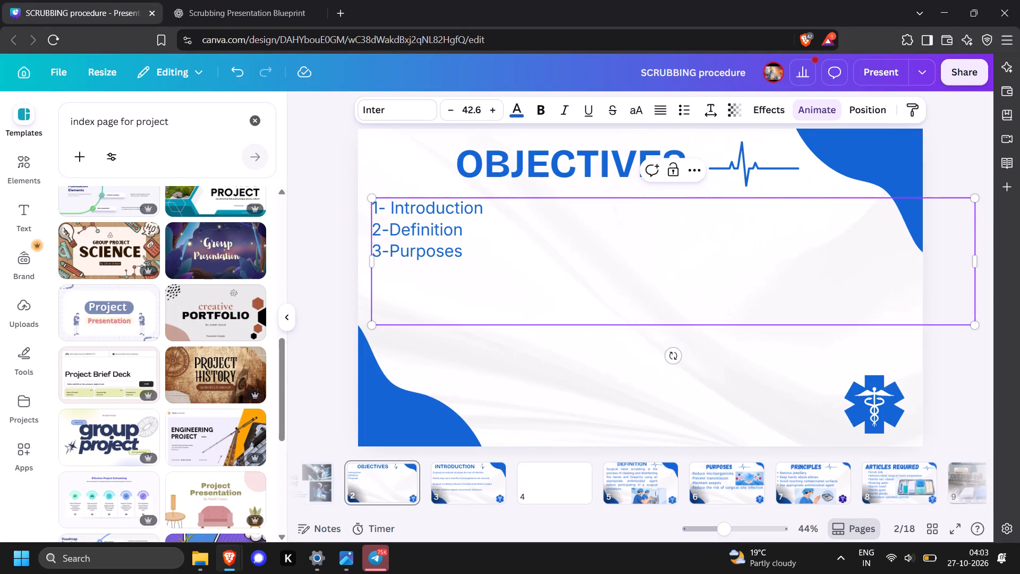
key("shift+p")
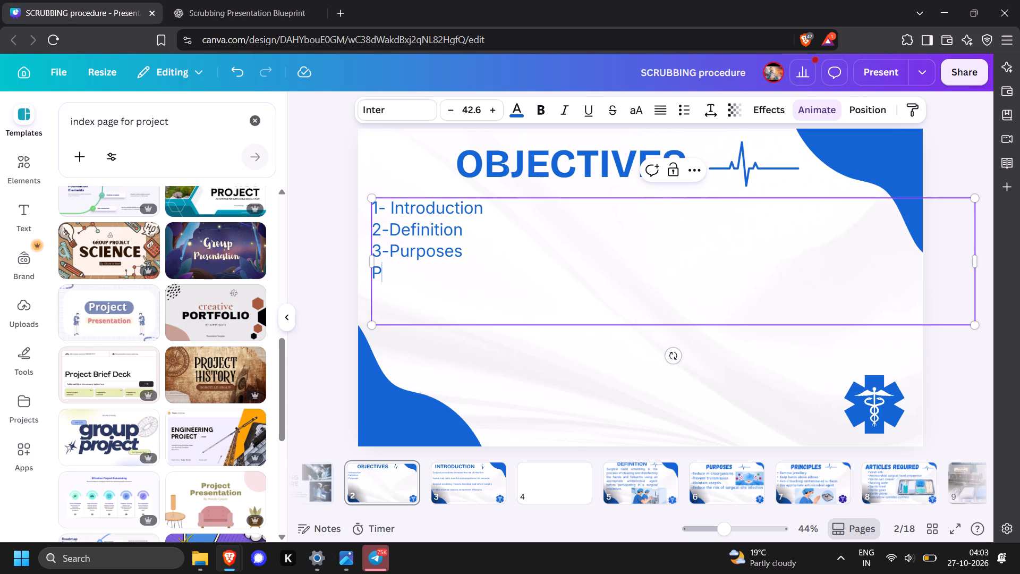
key("BackSpace")
type("40")
key("BackSpace")
key("minus")
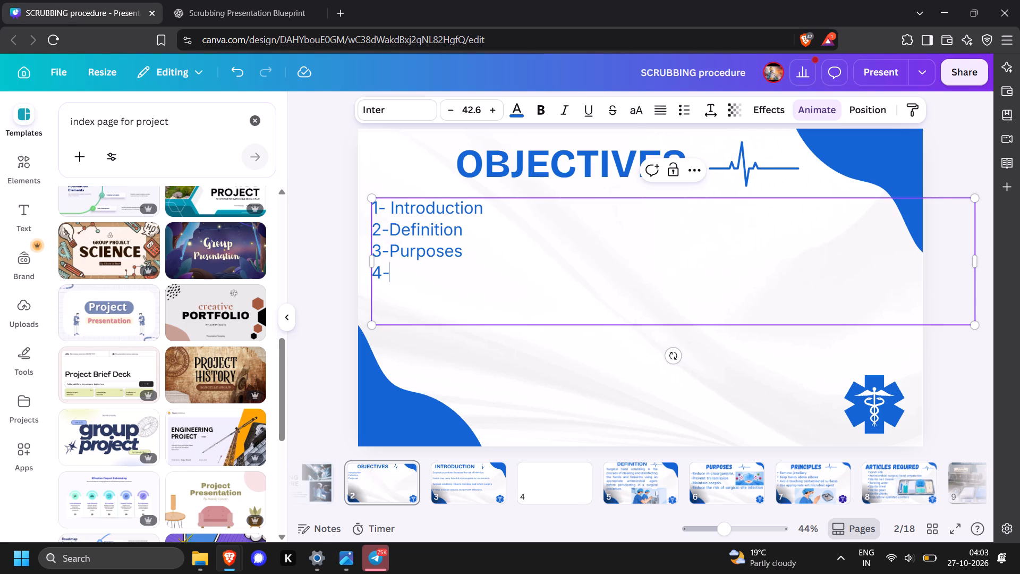
key("space")
type("PRIN")
key("BackSpace")
key("BackSpace")
key("BackSpace")
type("rincipe")
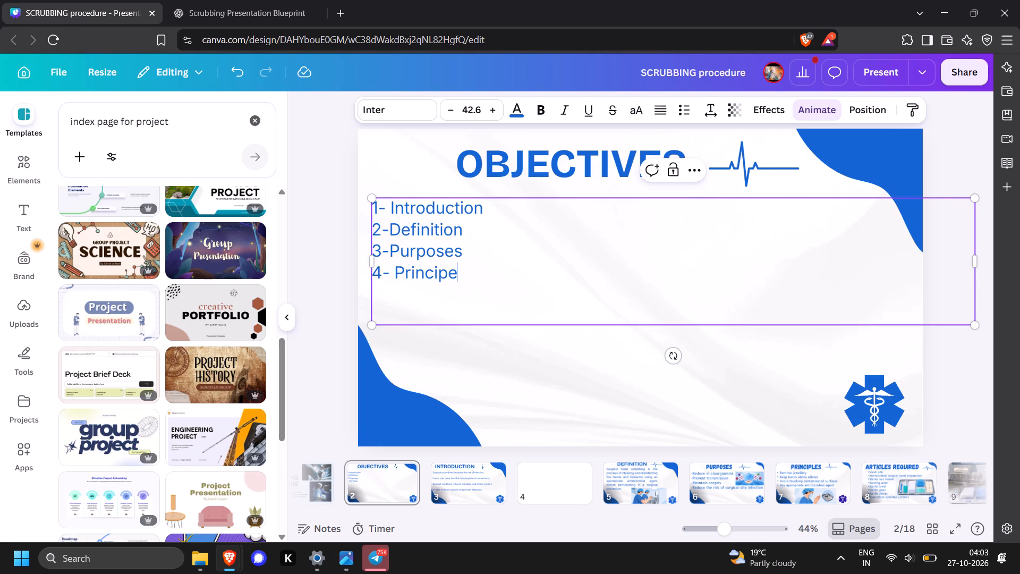
key("BackSpace")
type("les")
Add "5-Articles Required" on a new fifth line of the objectives list.
key("shift+Return")
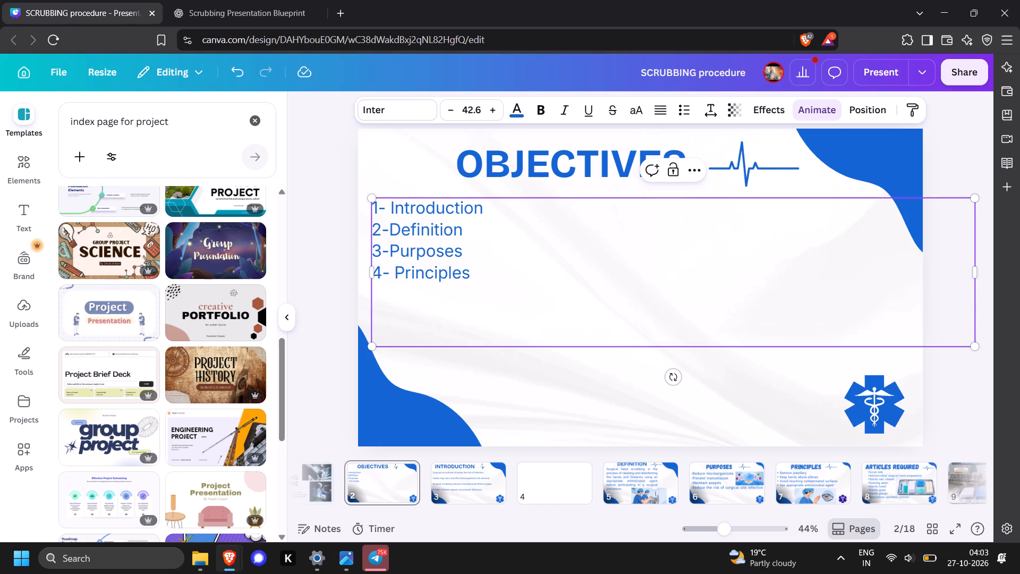
type("5-")
type("Articles")
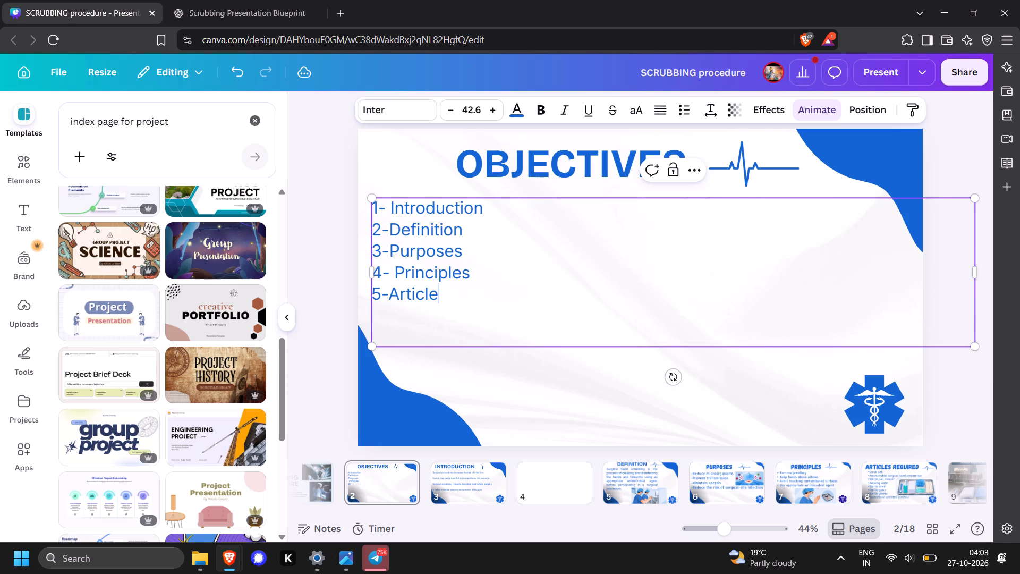
key("space")
type("Required")
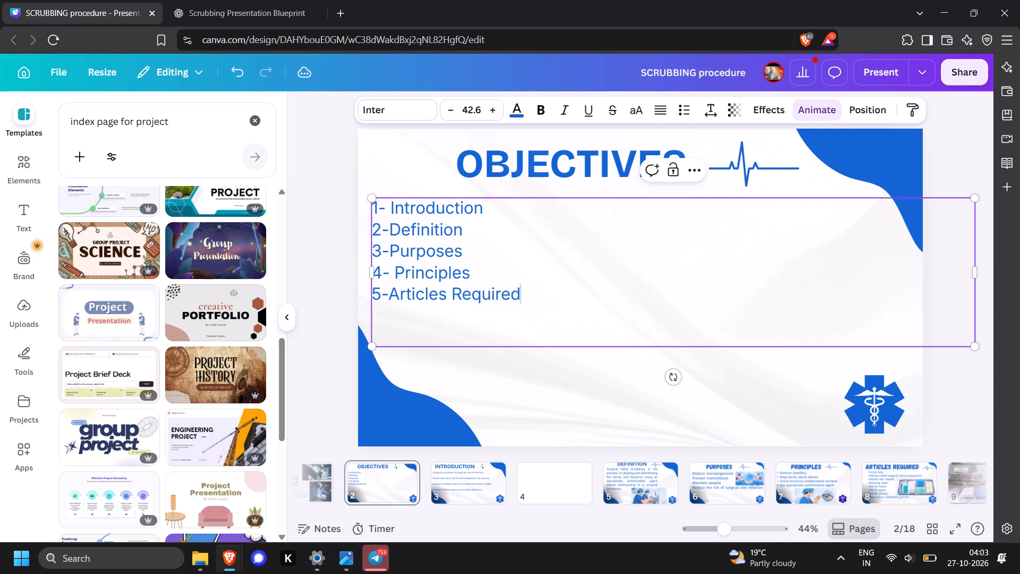
Check the titles of the following slides and add "6-Procedure" as the sixth line of the objectives list.
key("shift+Return")
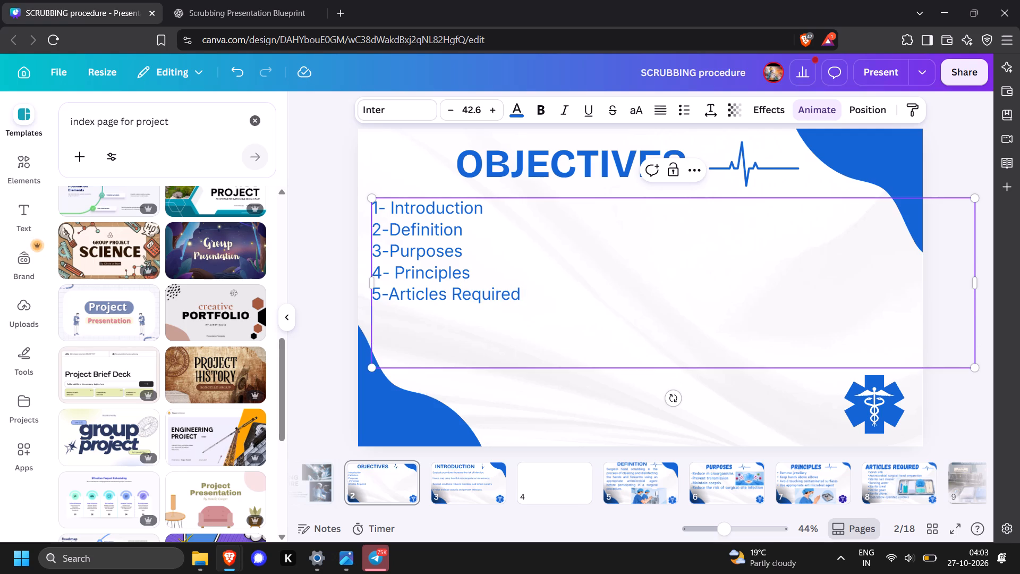
key("6")
key("minus")
scroll(838, 461, "left", 5)
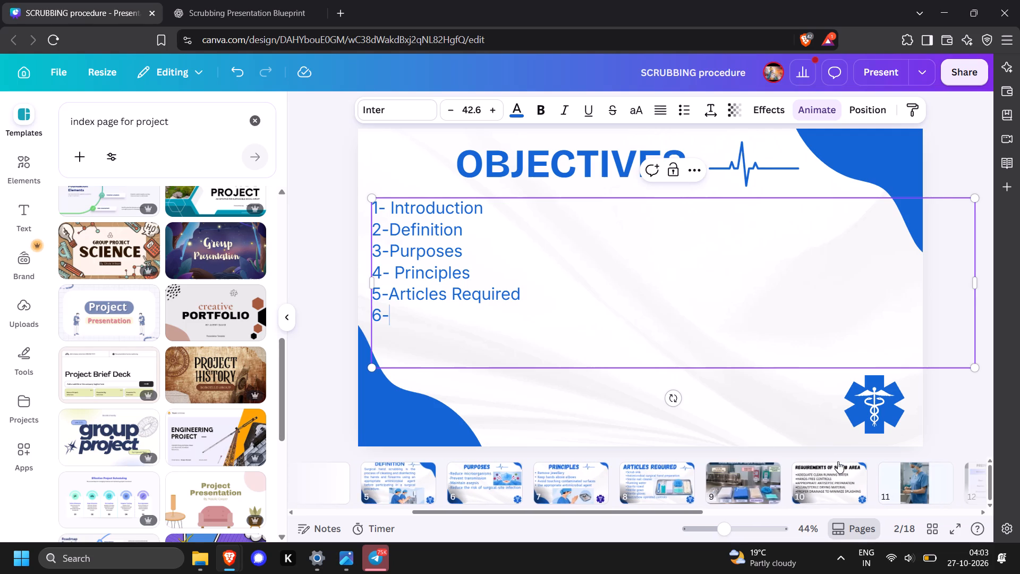
scroll(838, 461, "left", 2)
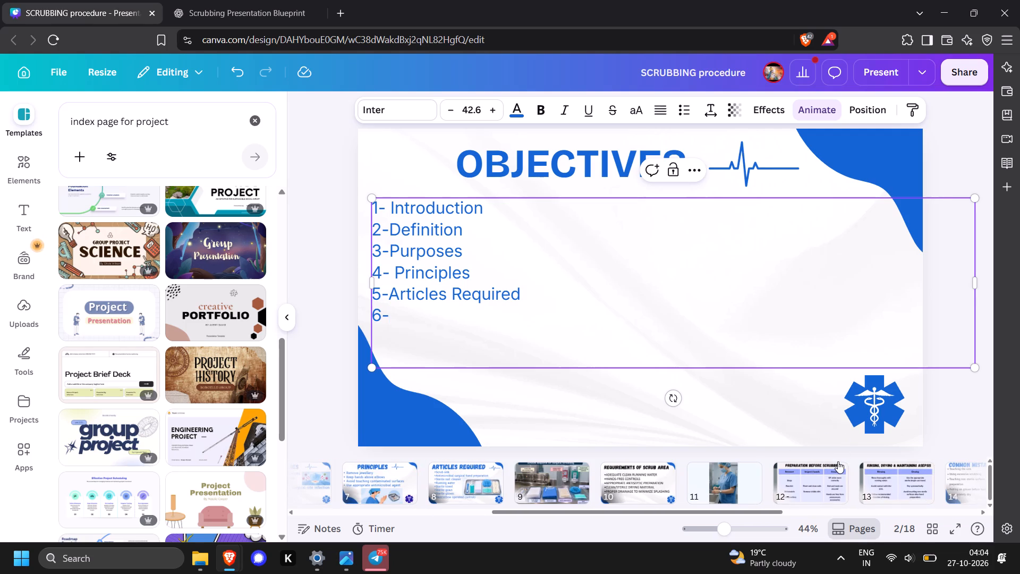
type("RE")
key("BackSpace")
key("BackSpace")
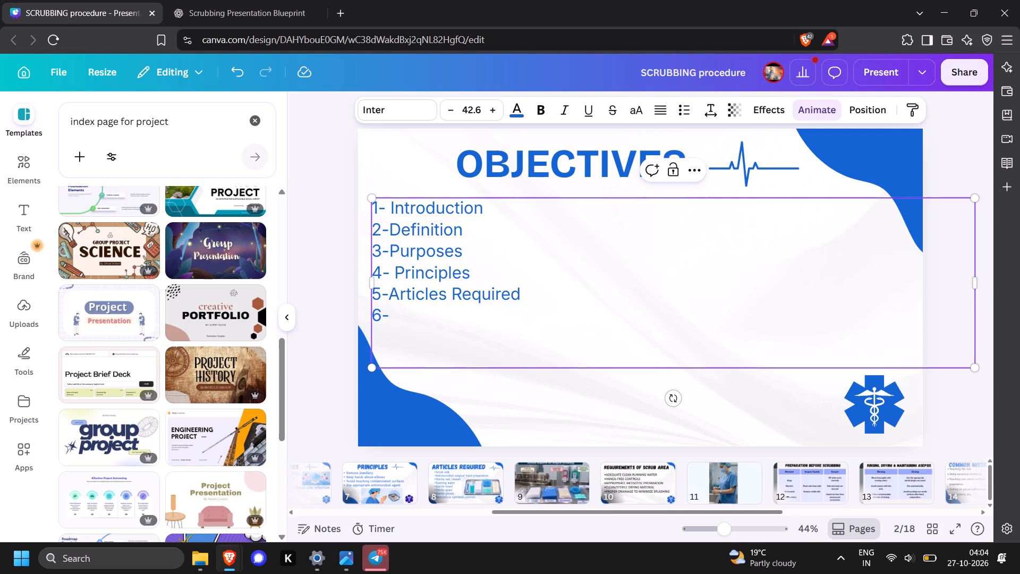
type("Procedur")
key("e")
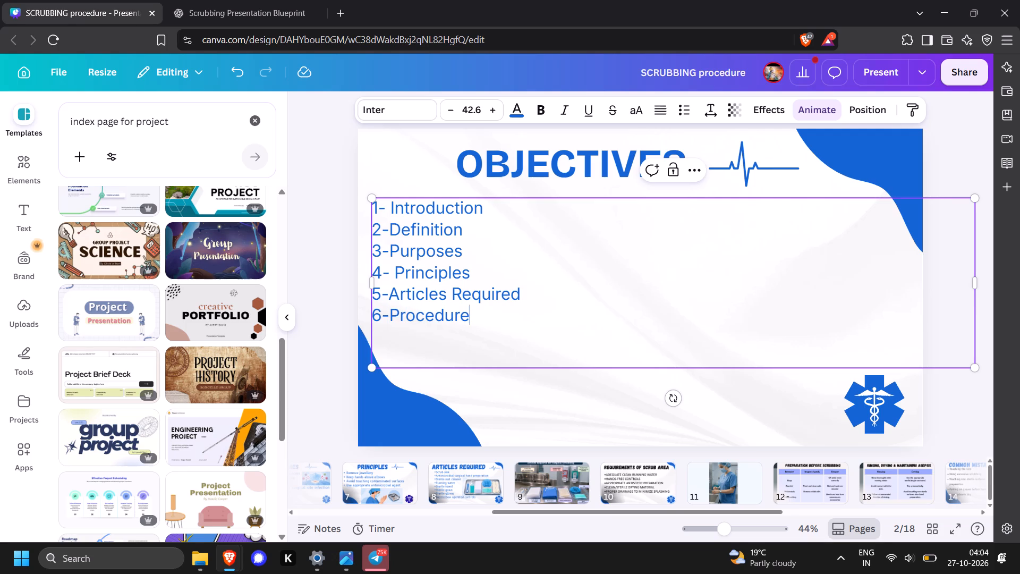
Start the seventh line of the objectives list with "7-" and look through the later slides' titles for its topic.
key("shift+Return")
key("shift+ampersand")
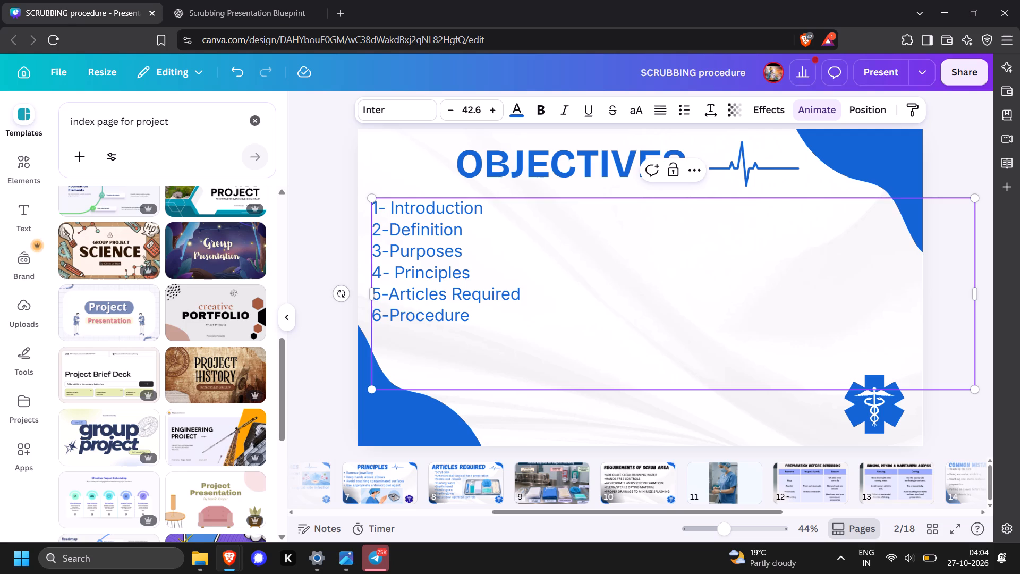
key("BackSpace")
key("7")
key("shift+underscore")
key("BackSpace")
key("minus")
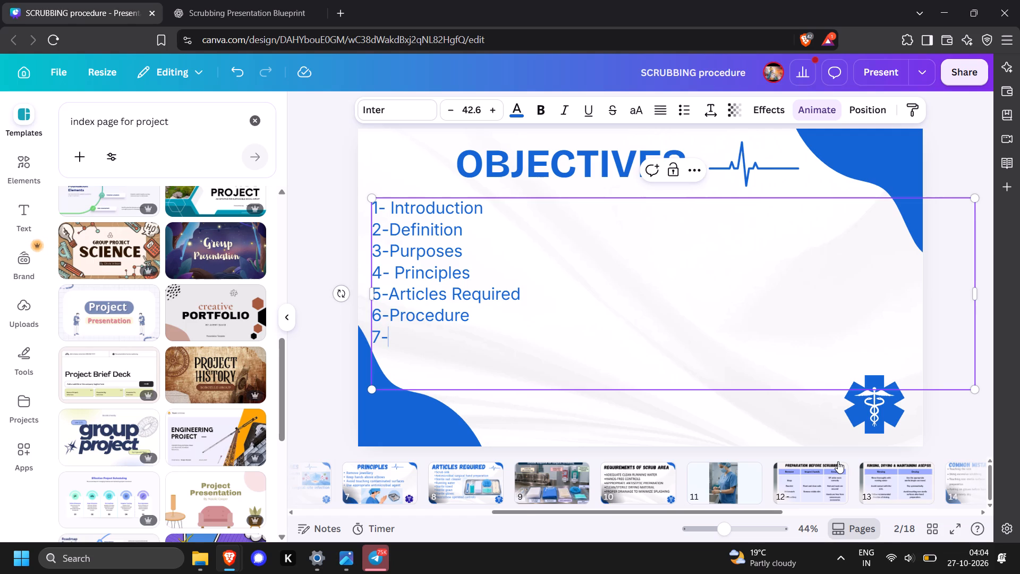
scroll(838, 461, "left", 3)
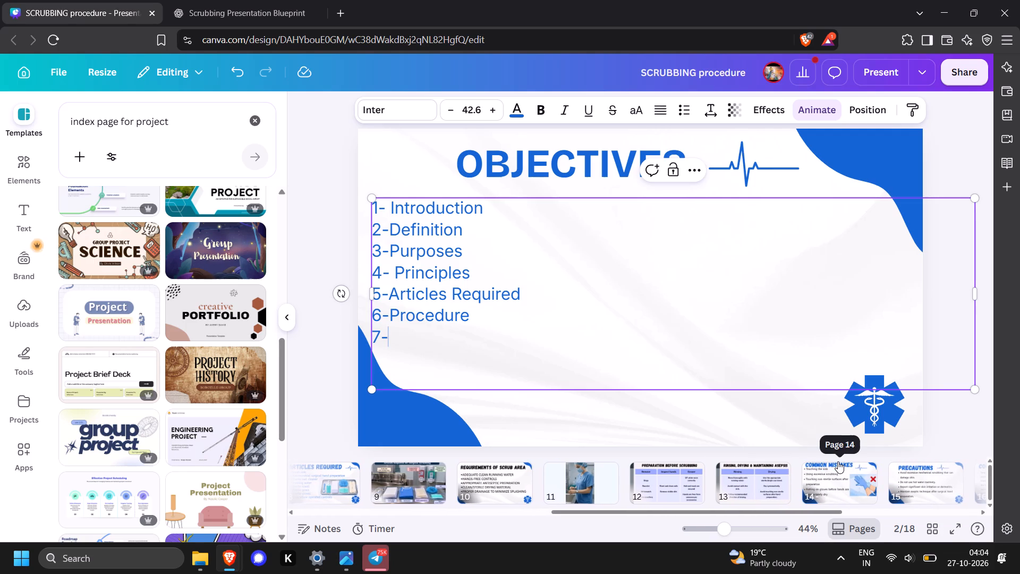
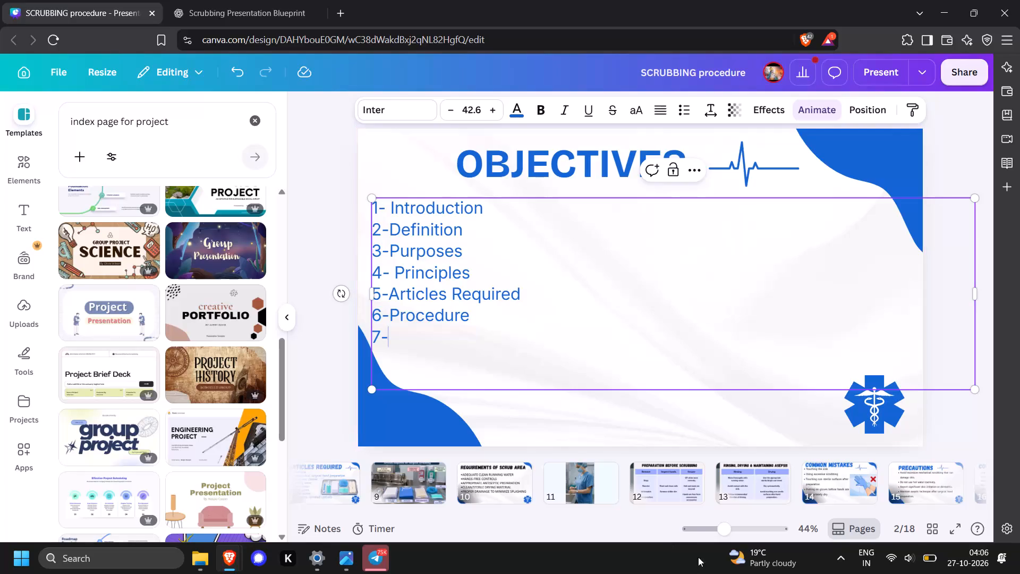
Look through the titles of slides 8 to 18 for the seventh objective's topic.
left_click_drag(689, 509, 807, 512)
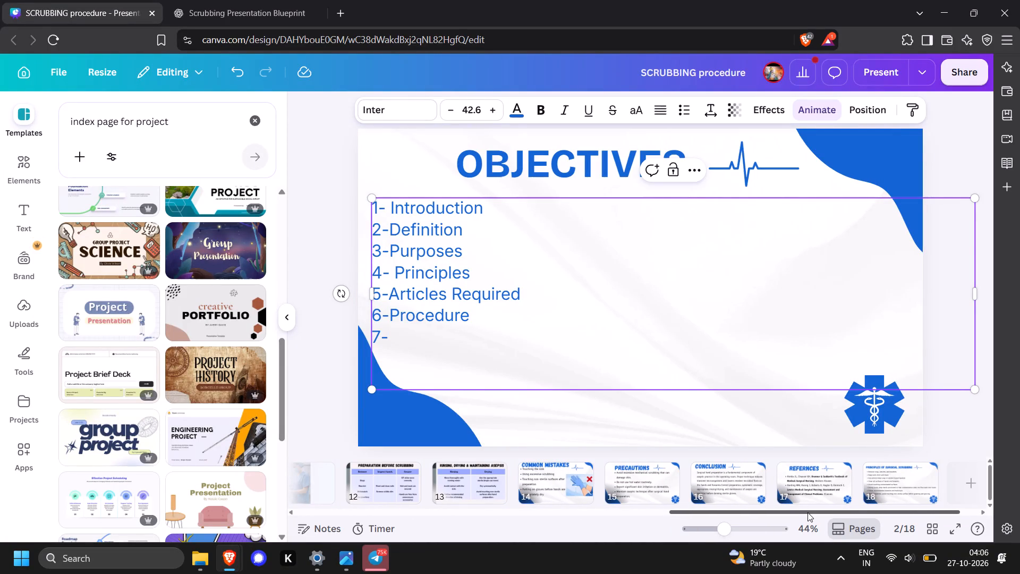
left_click_drag(807, 512, 806, 512)
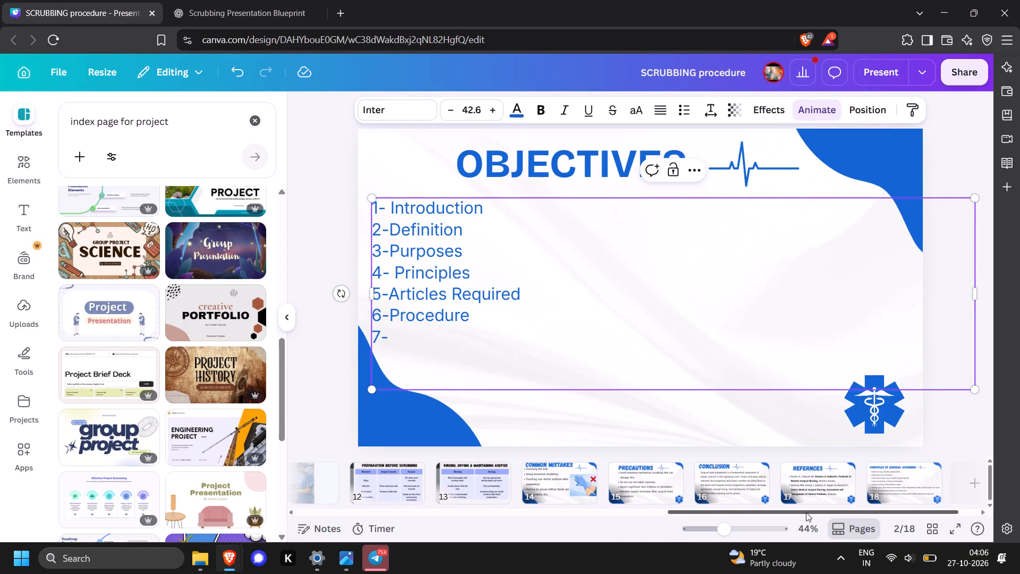
left_click_drag(806, 512, 708, 514)
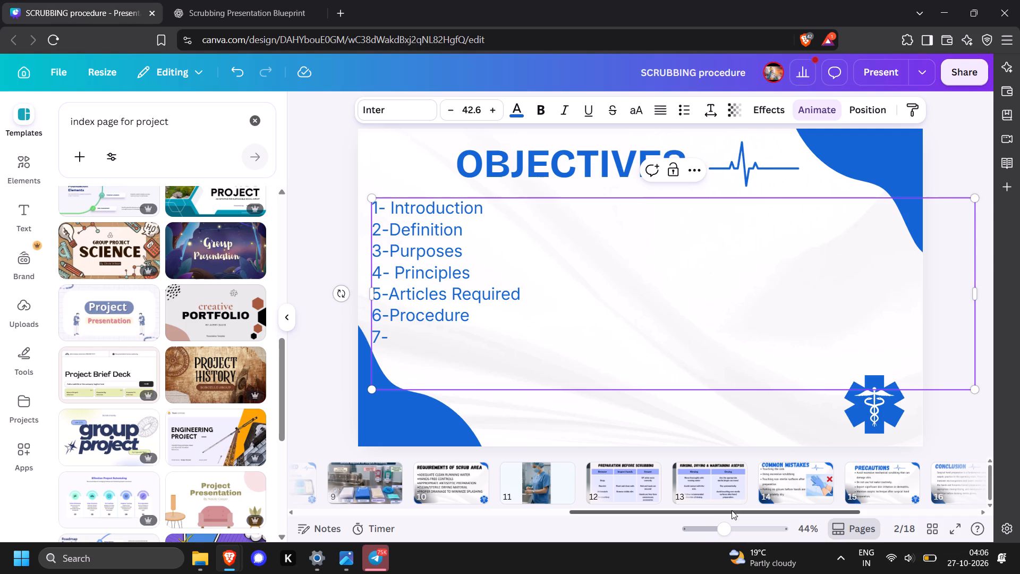
left_click_drag(732, 510, 697, 516)
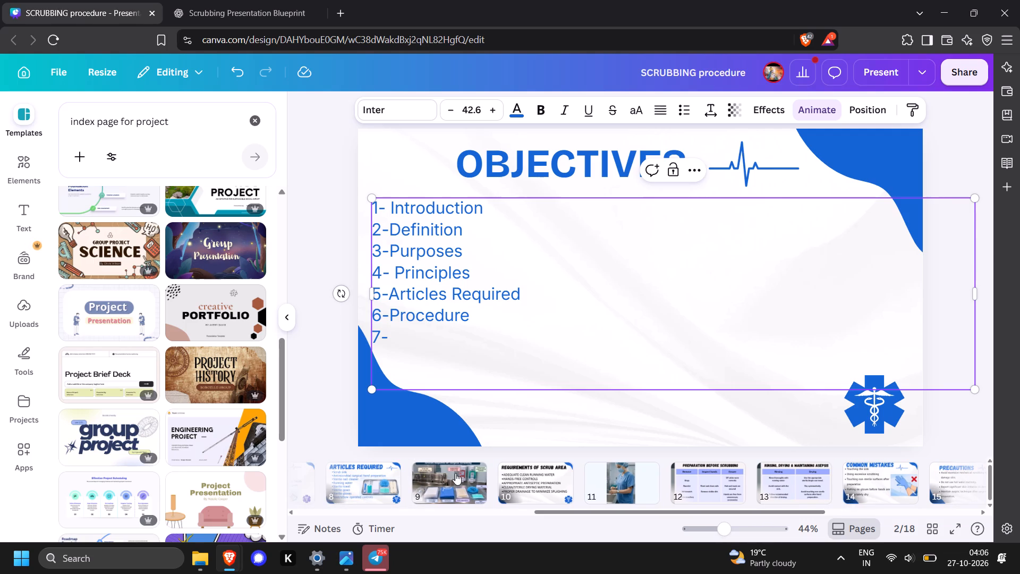
left_click(448, 345)
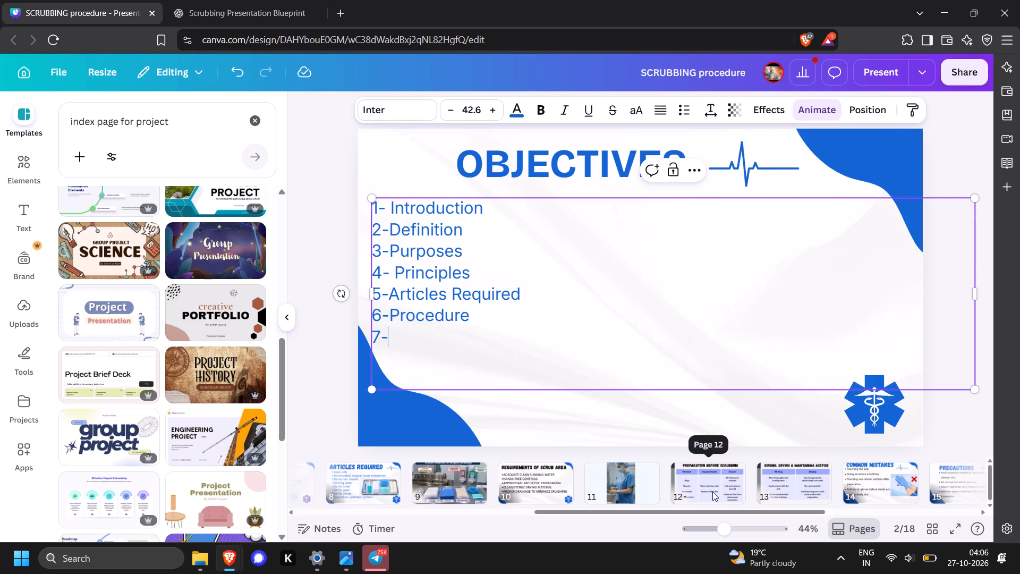
left_click_drag(724, 511, 778, 512)
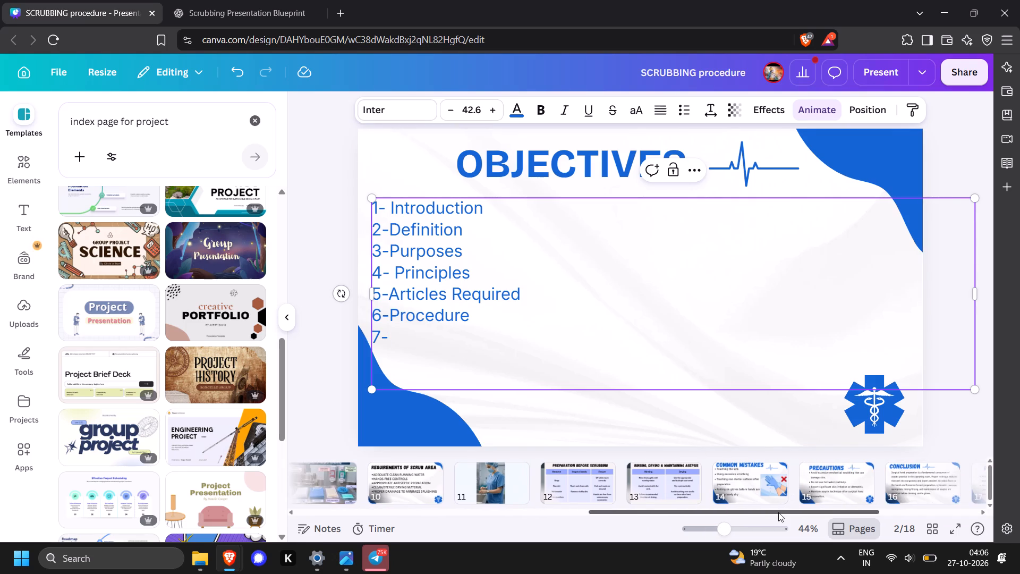
left_click_drag(778, 512, 818, 513)
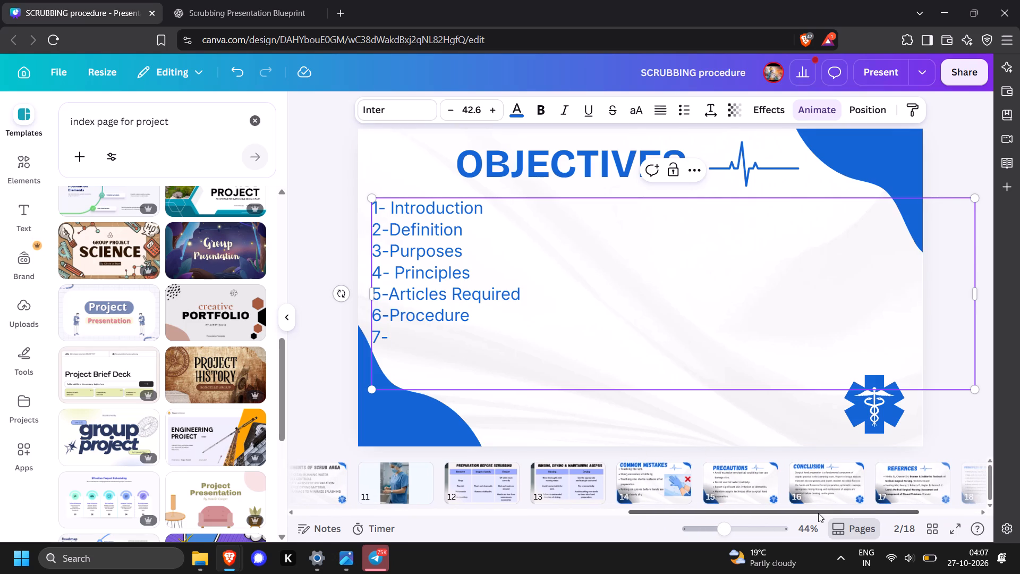
left_click_drag(818, 513, 769, 529)
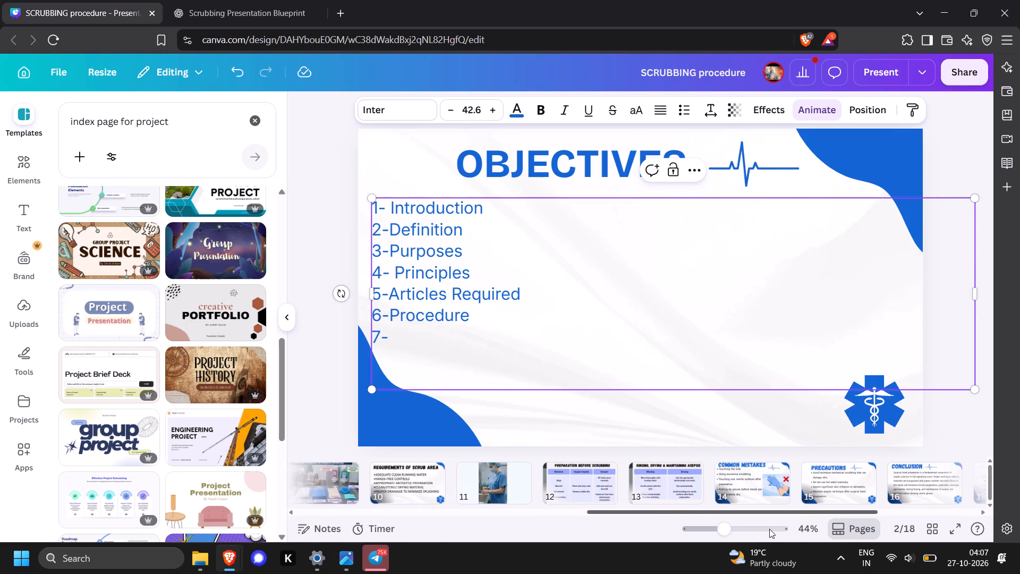
left_click_drag(769, 529, 768, 529)
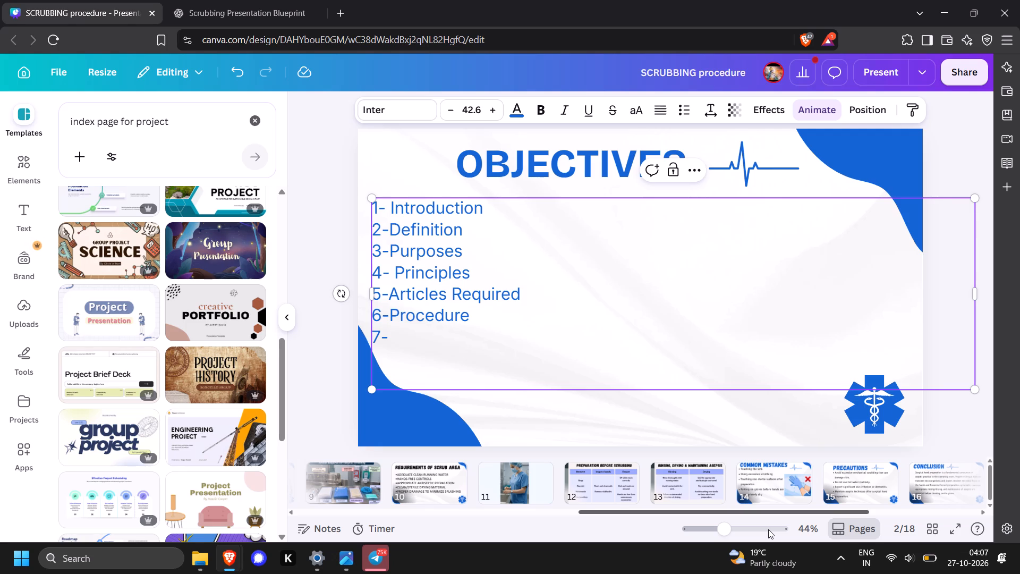
left_click_drag(768, 529, 806, 537)
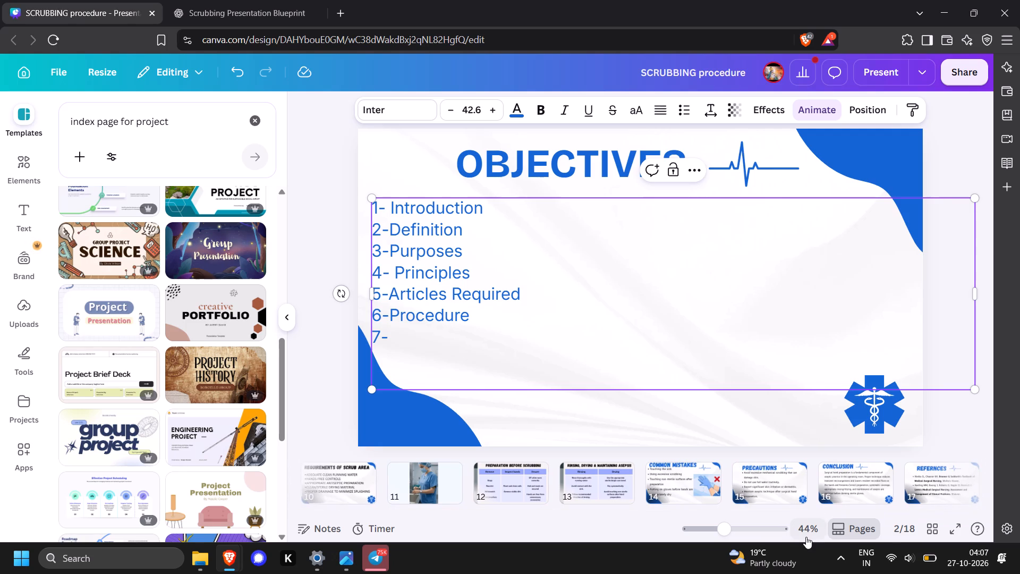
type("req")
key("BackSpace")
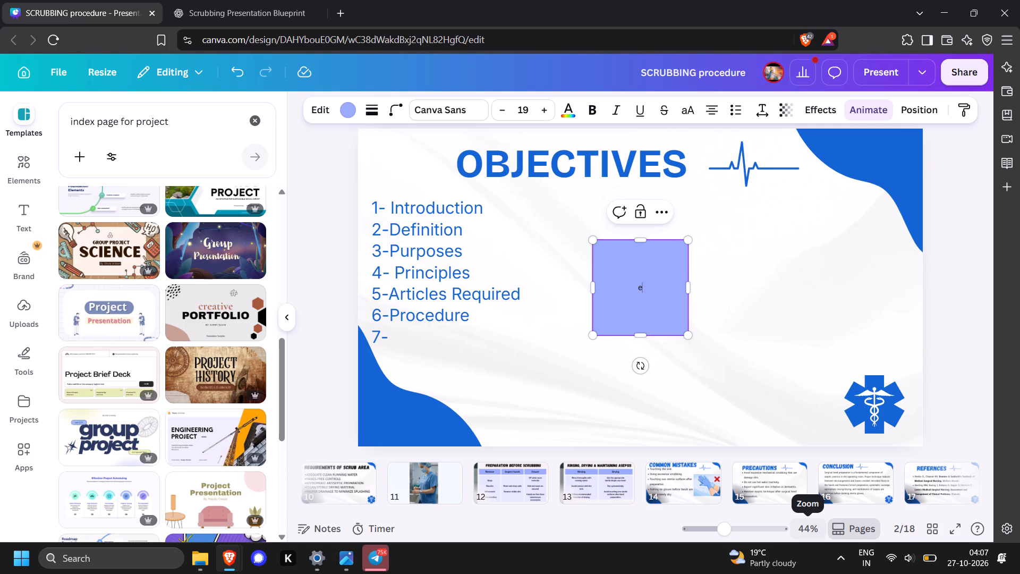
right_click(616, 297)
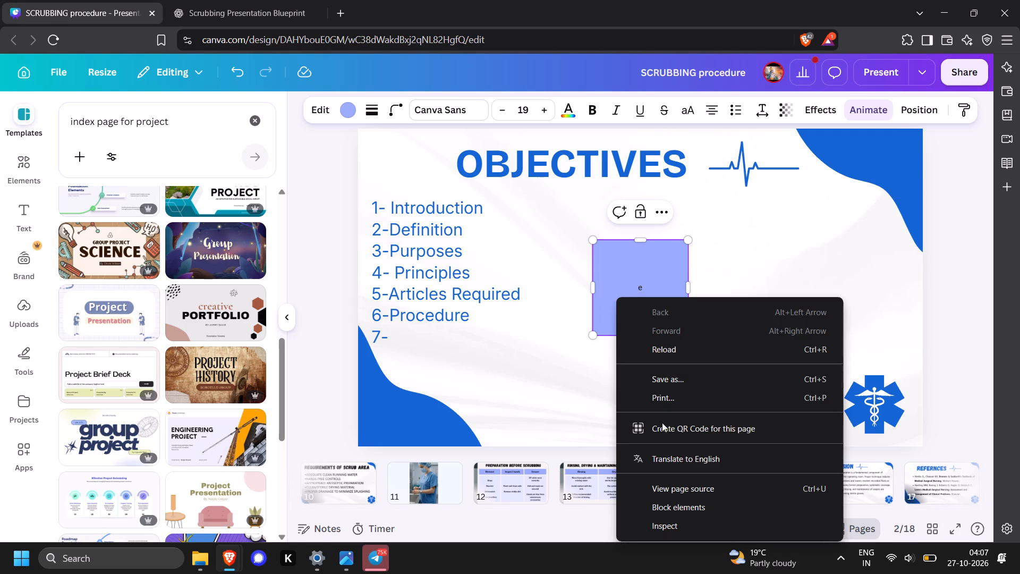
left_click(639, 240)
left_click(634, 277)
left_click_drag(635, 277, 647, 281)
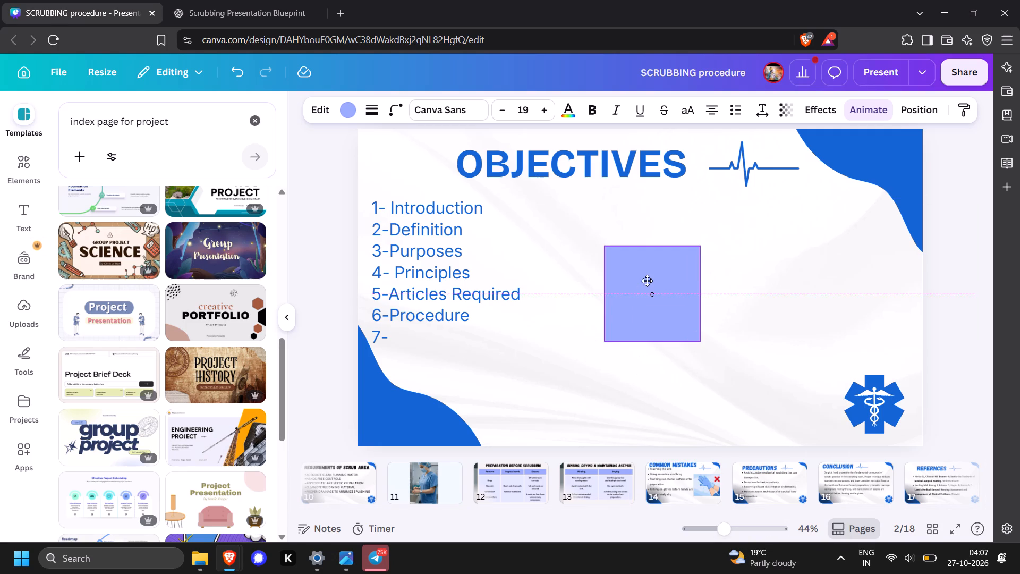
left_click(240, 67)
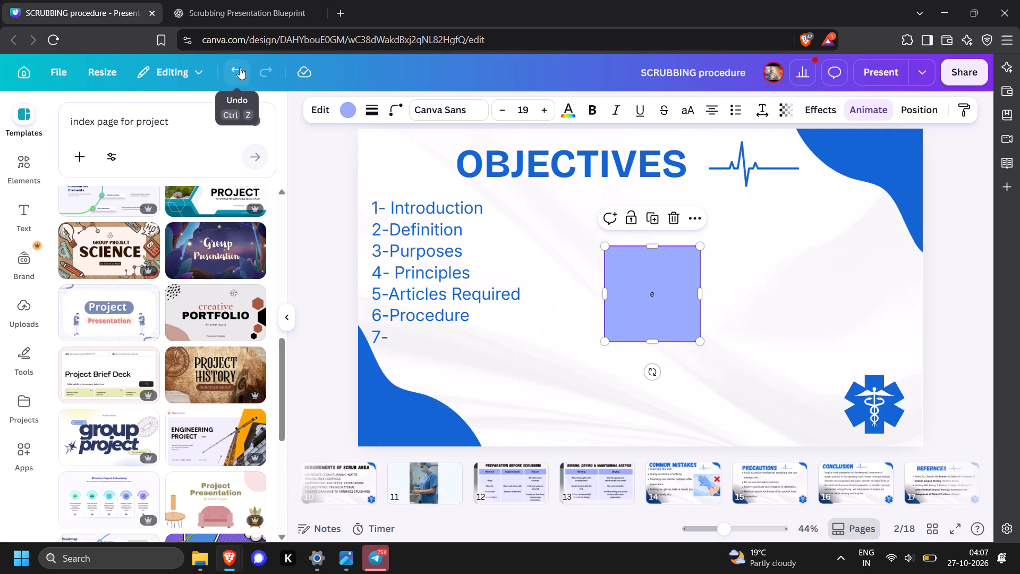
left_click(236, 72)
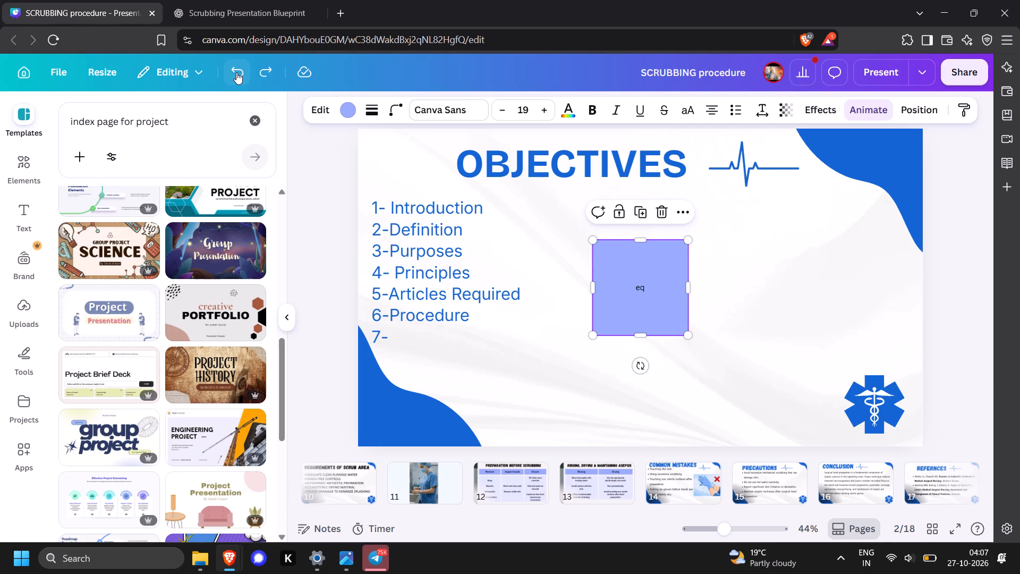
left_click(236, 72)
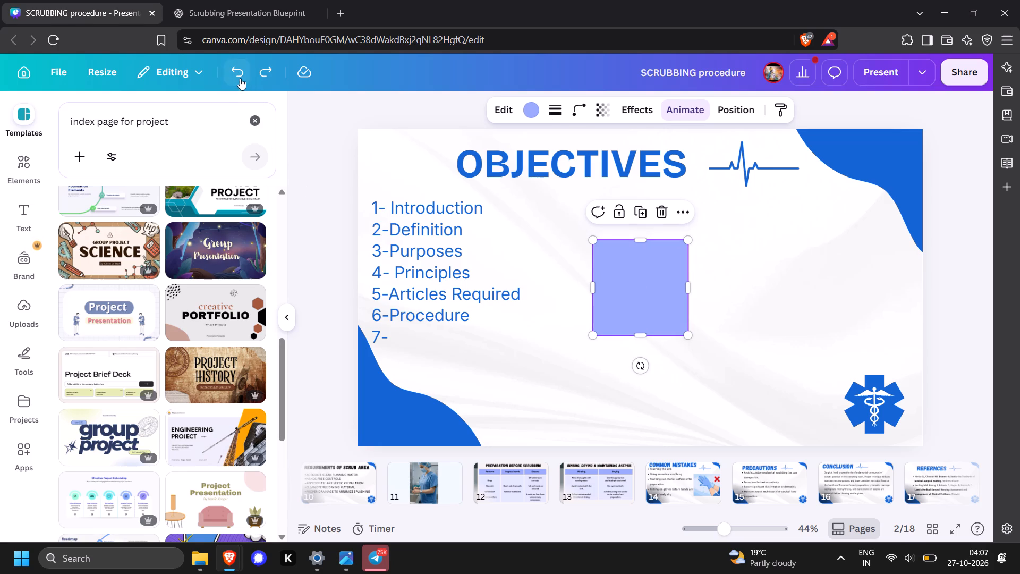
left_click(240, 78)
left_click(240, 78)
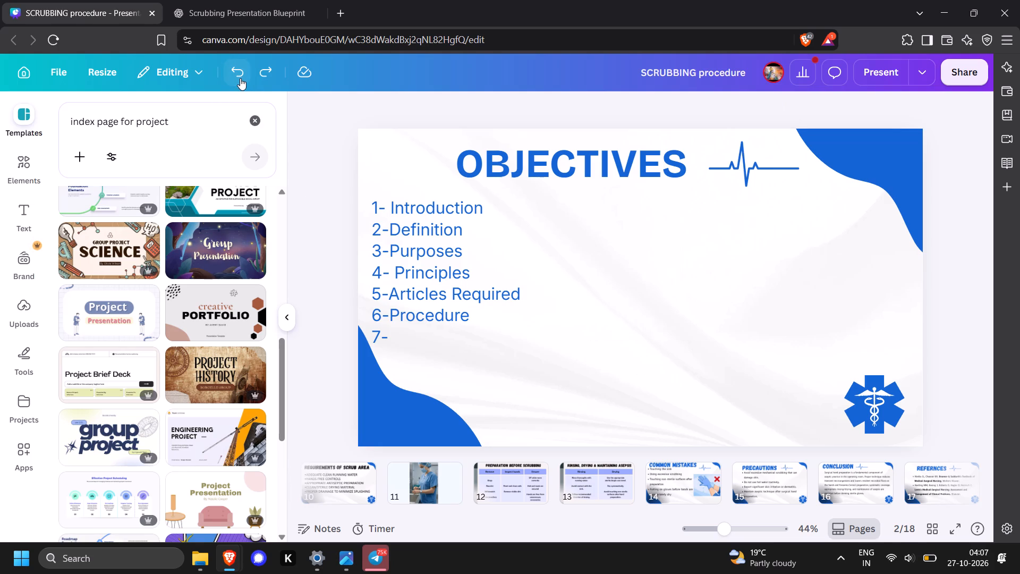
Complete the seventh line of the page 2 objectives list as "7-Requirements of scrub area".
left_click(396, 337)
left_click(396, 337)
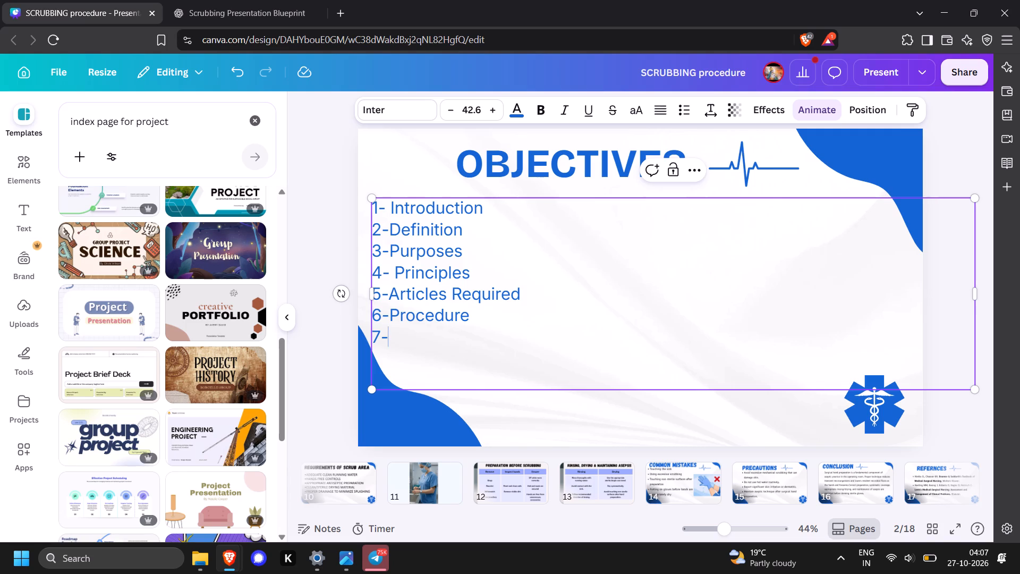
type("RE")
key("BackSpace")
type("equireme")
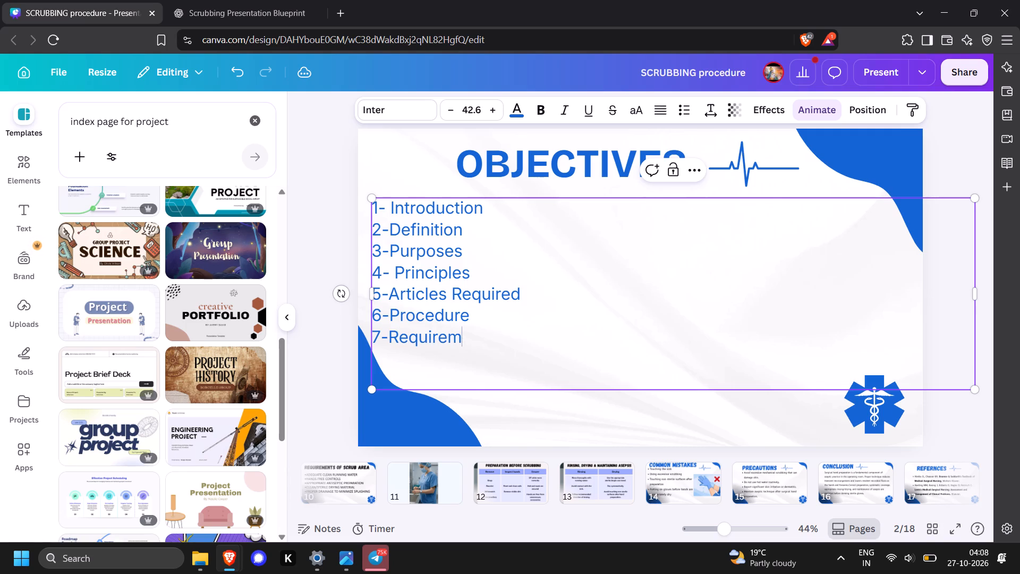
type("nts")
key("space")
type("of scrub area")
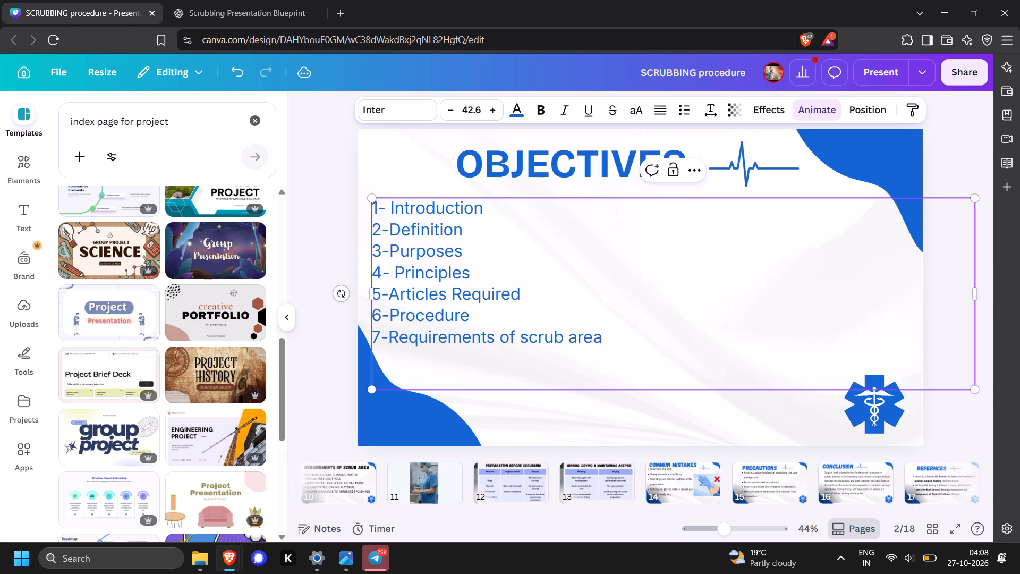
Delete "& MAINTAINING ASEPSIS" from the end of the title on page 13.
left_click(596, 479)
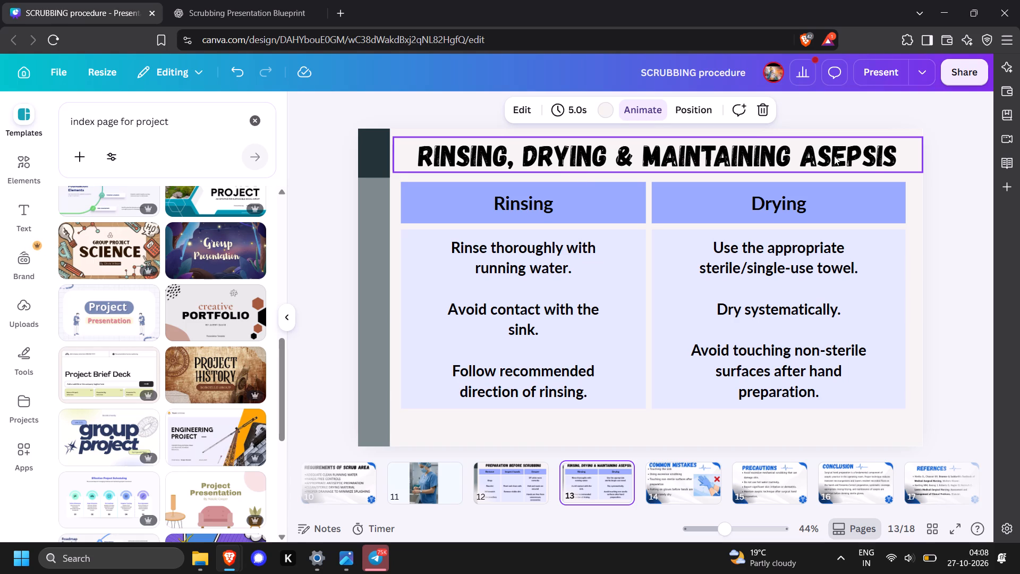
left_click(898, 156)
double_click(898, 156)
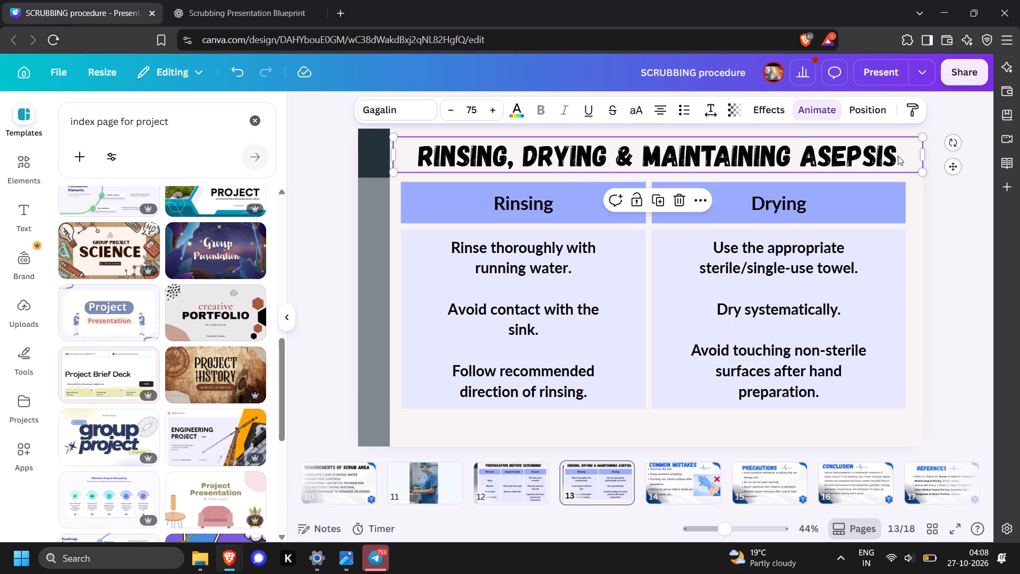
key("BackSpace")
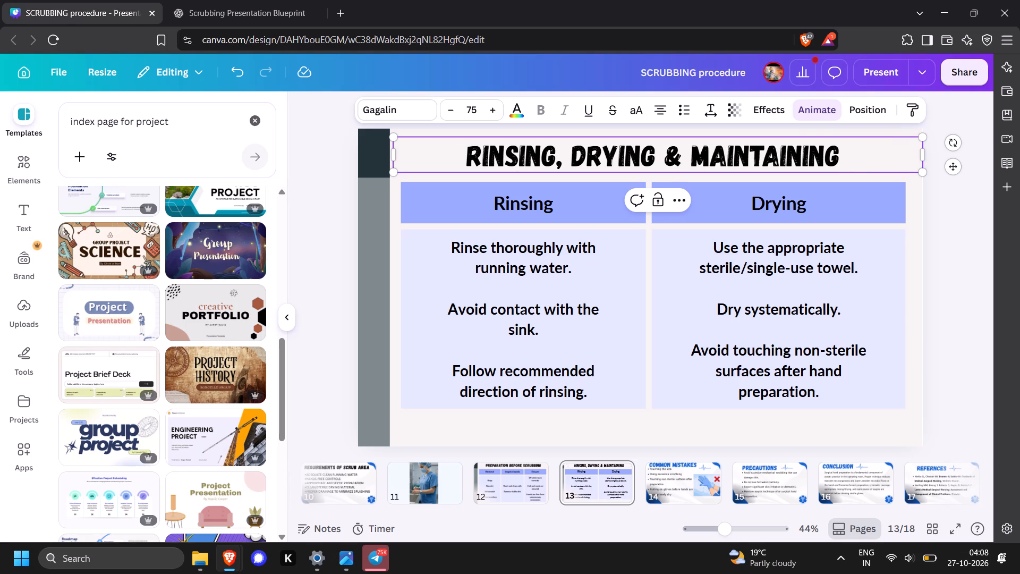
key("BackSpace")
key("BackSpace")
key("BackSpace")
key("BackSpace")
key("BackSpace")
key("BackSpace")
key("BackSpace")
key("BackSpace")
key("BackSpace")
key("BackSpace")
key("BackSpace")
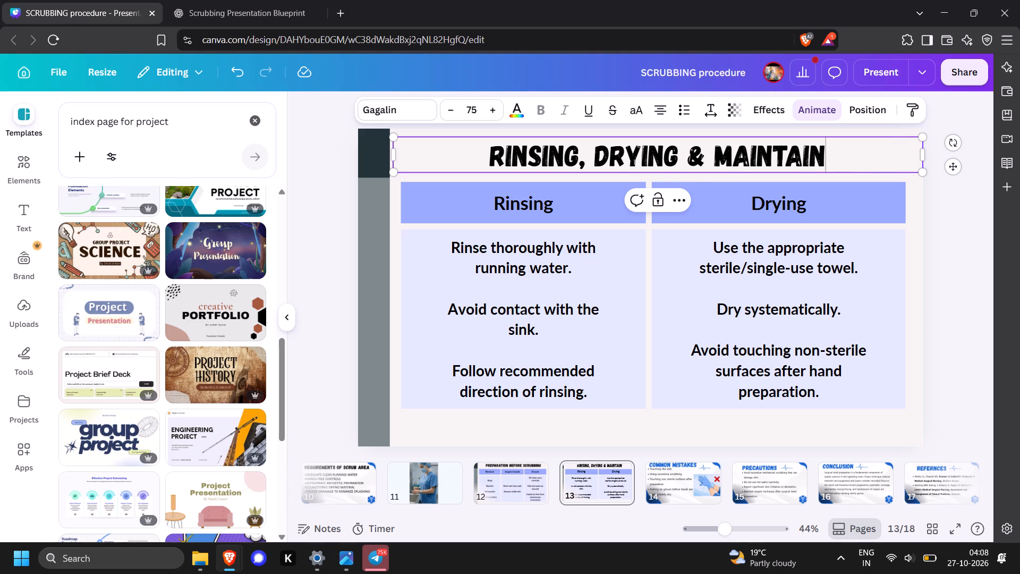
key("BackSpace")
key("BackSpace")
key("BackSpace")
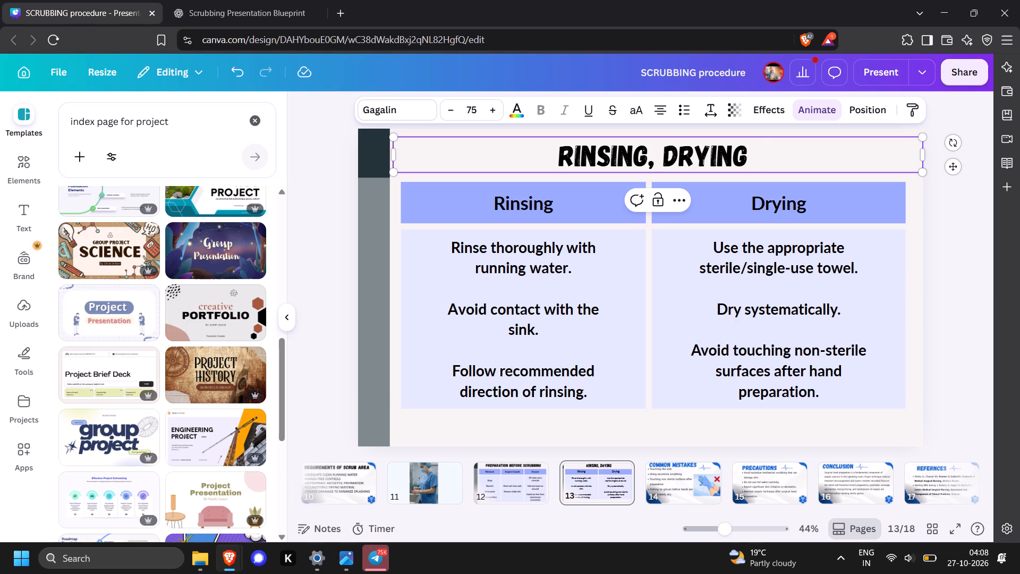
Replace the comma in the page 13 title with an ampersand, making it "RINSING & DRYING".
left_click(662, 155)
key("BackSpace")
key("BackSpace")
key("space")
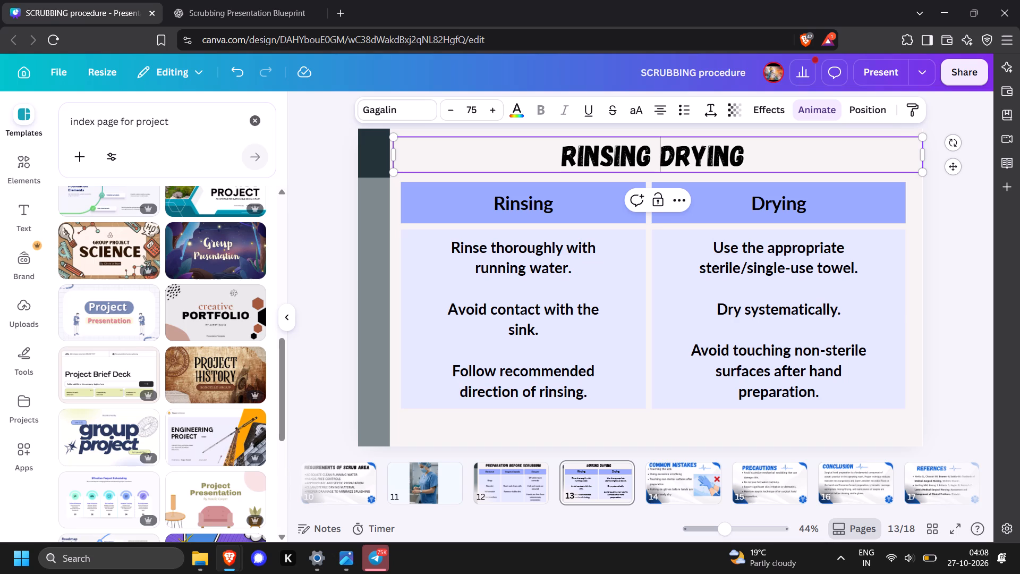
key("shift+ampersand")
key("space")
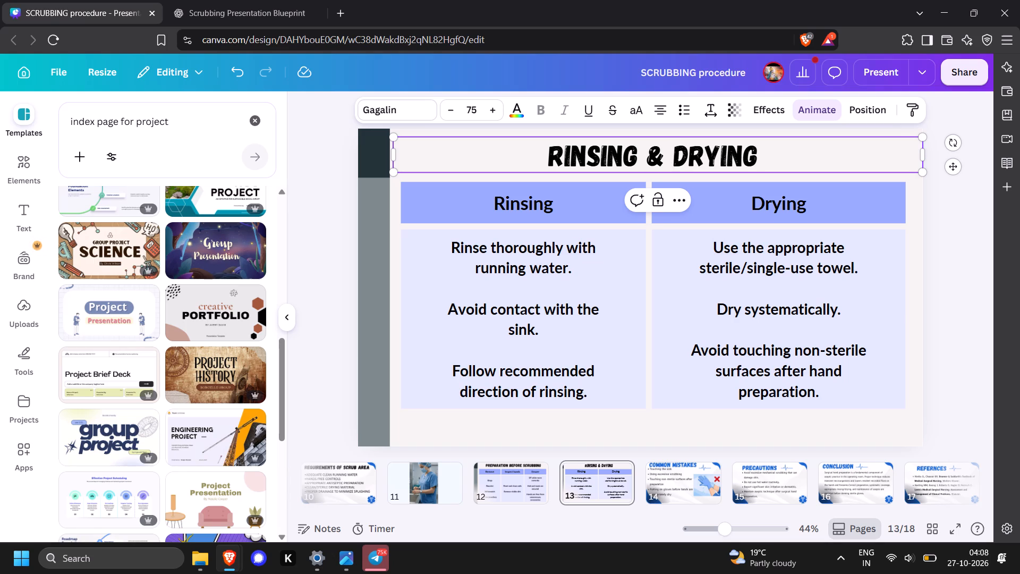
key("Return")
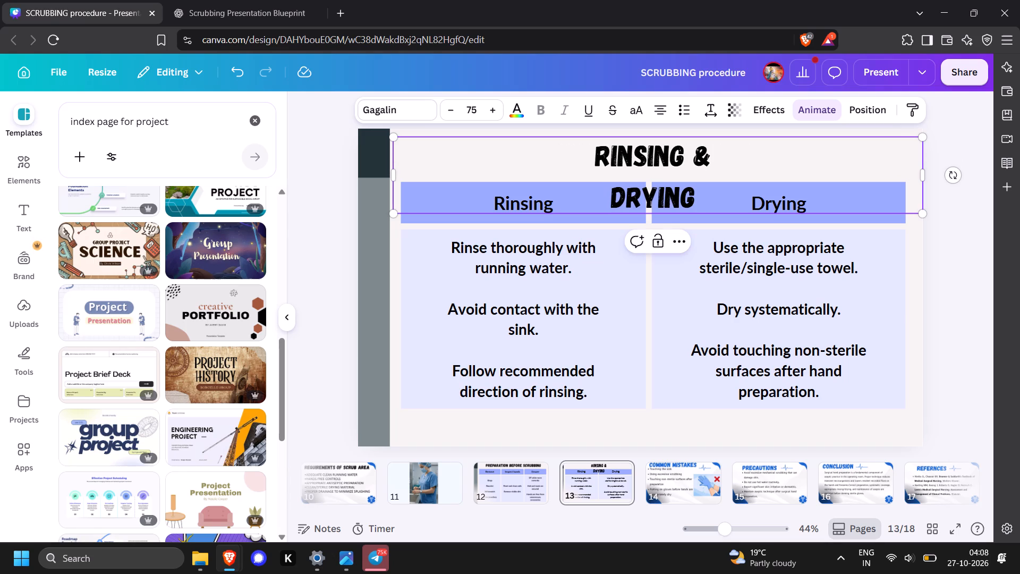
key("BackSpace")
left_click(645, 300)
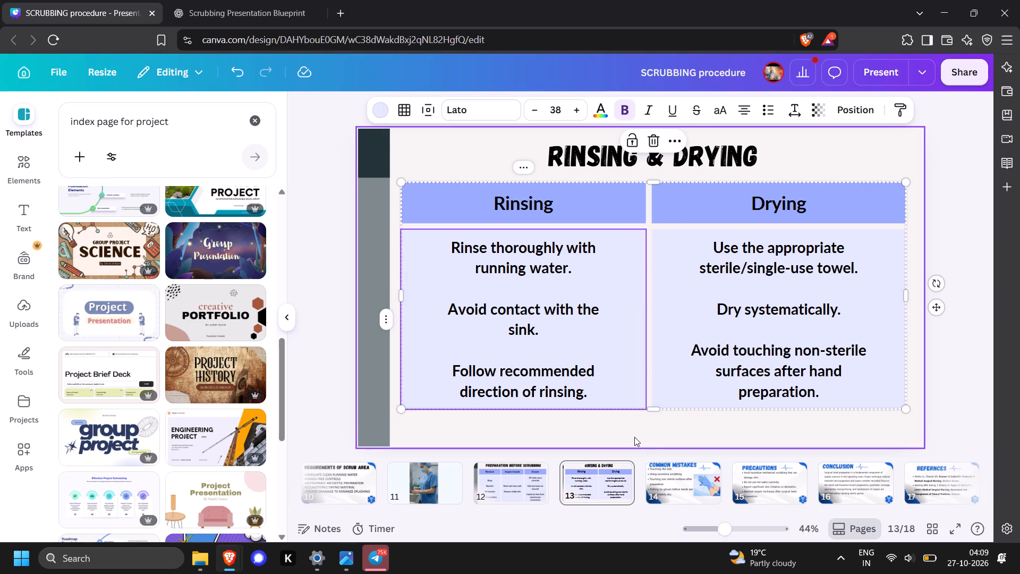
Check the slides after page 13, then start a new line below "7-Requirements of scrub area" in the page 2 objectives list.
left_click(634, 437)
key("Right")
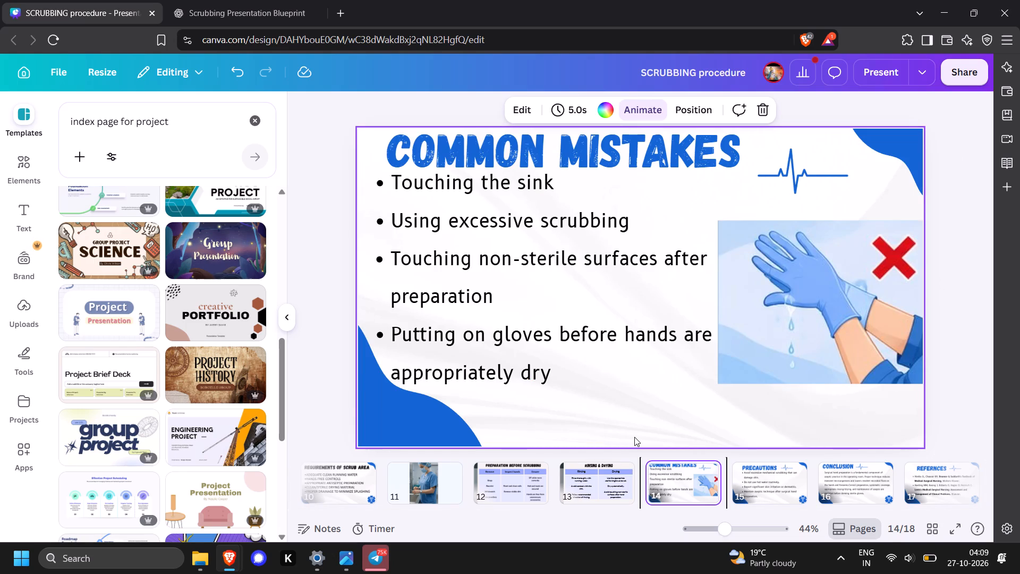
key("Right")
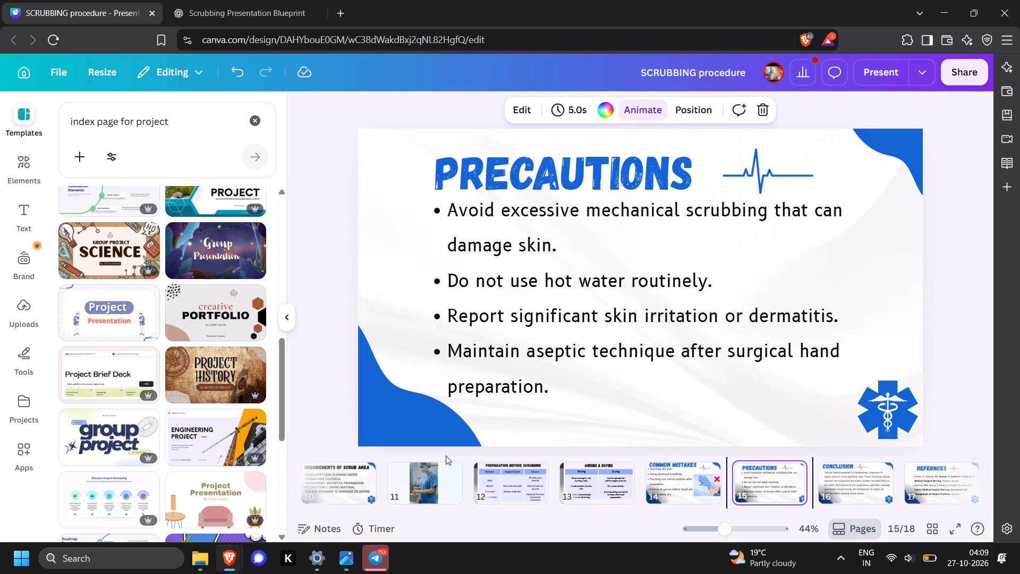
left_click_drag(649, 511, 643, 511)
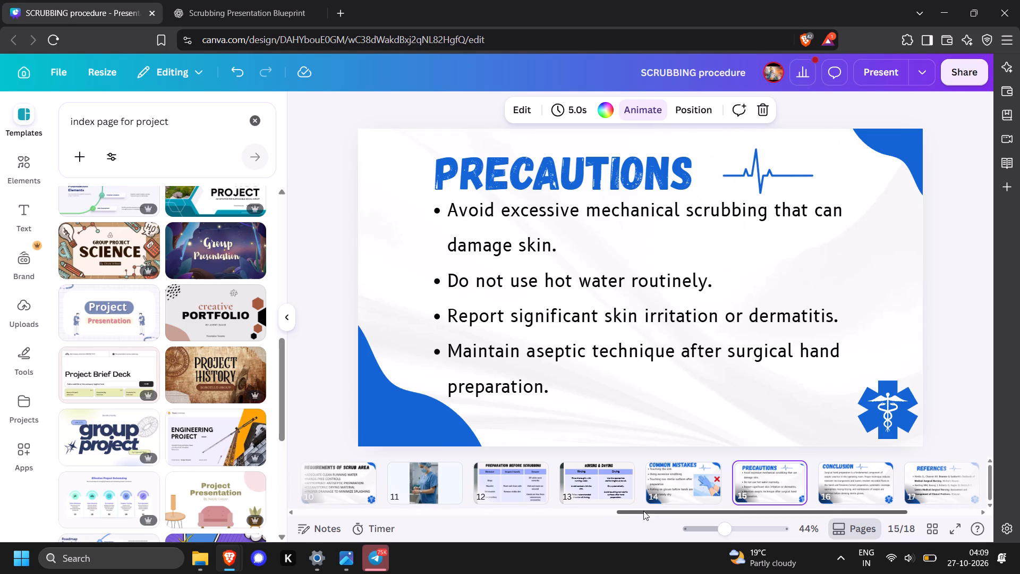
left_click_drag(643, 511, 258, 530)
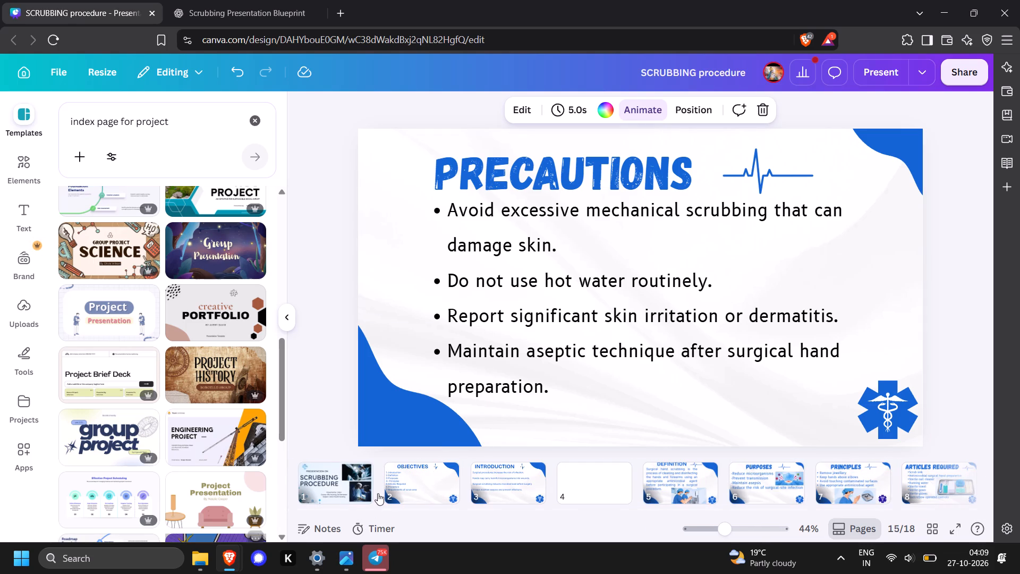
left_click(427, 493)
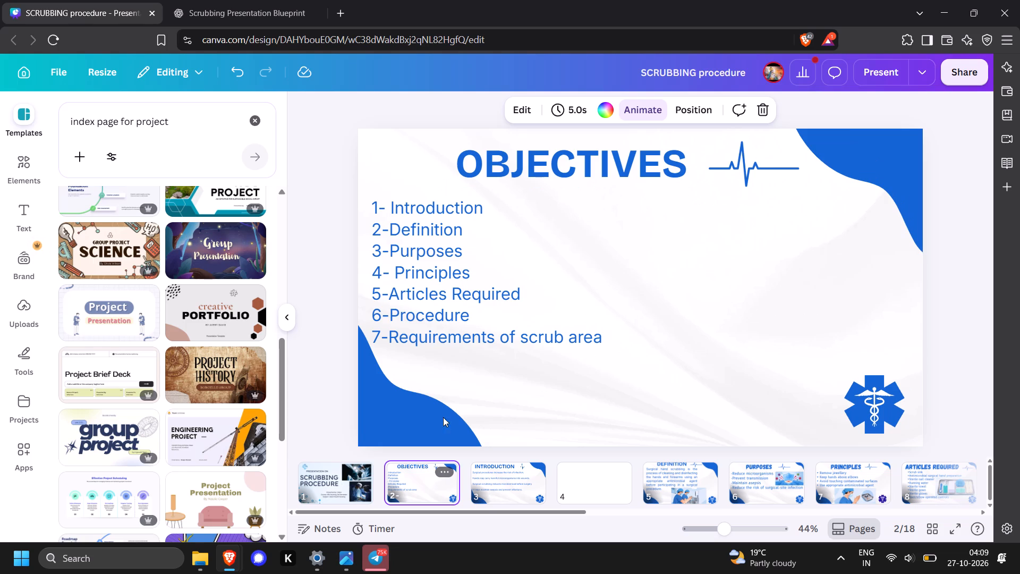
left_click(525, 369)
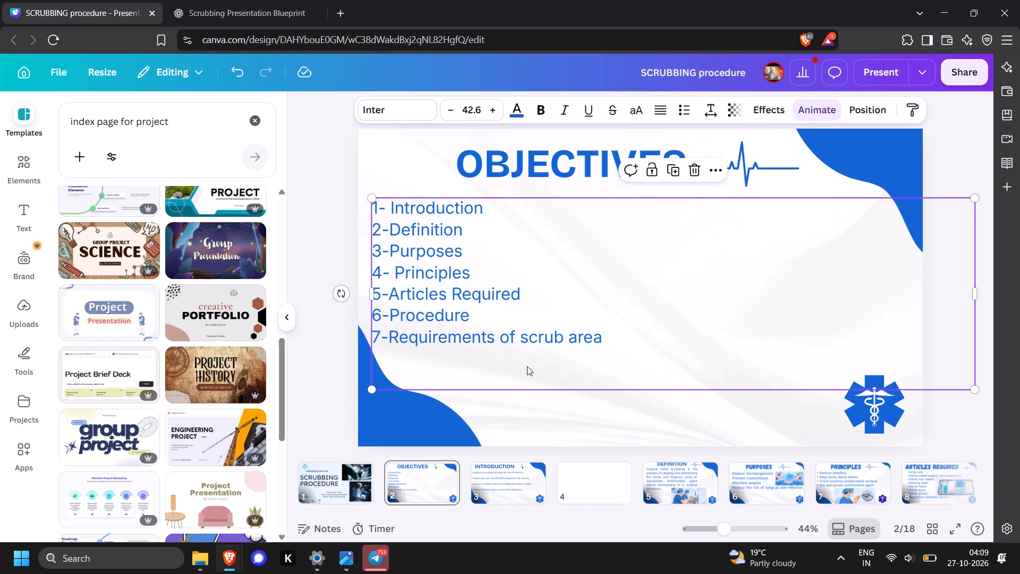
left_click(616, 335)
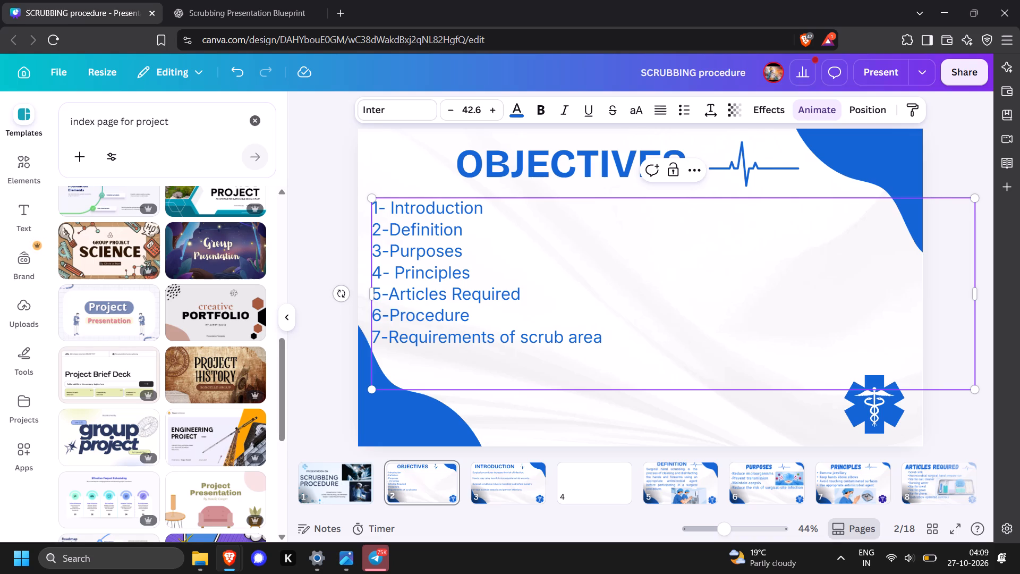
key("Return")
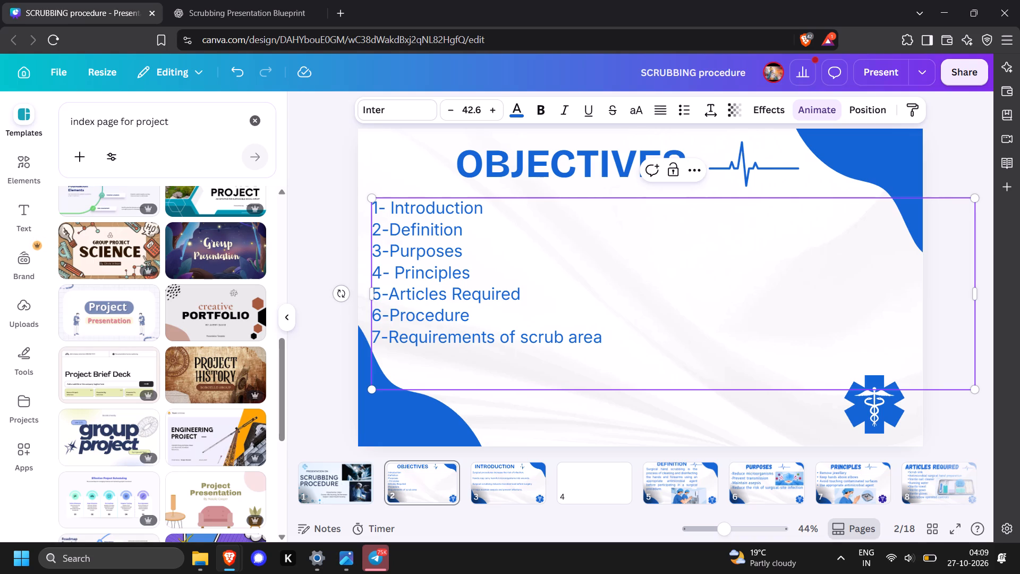